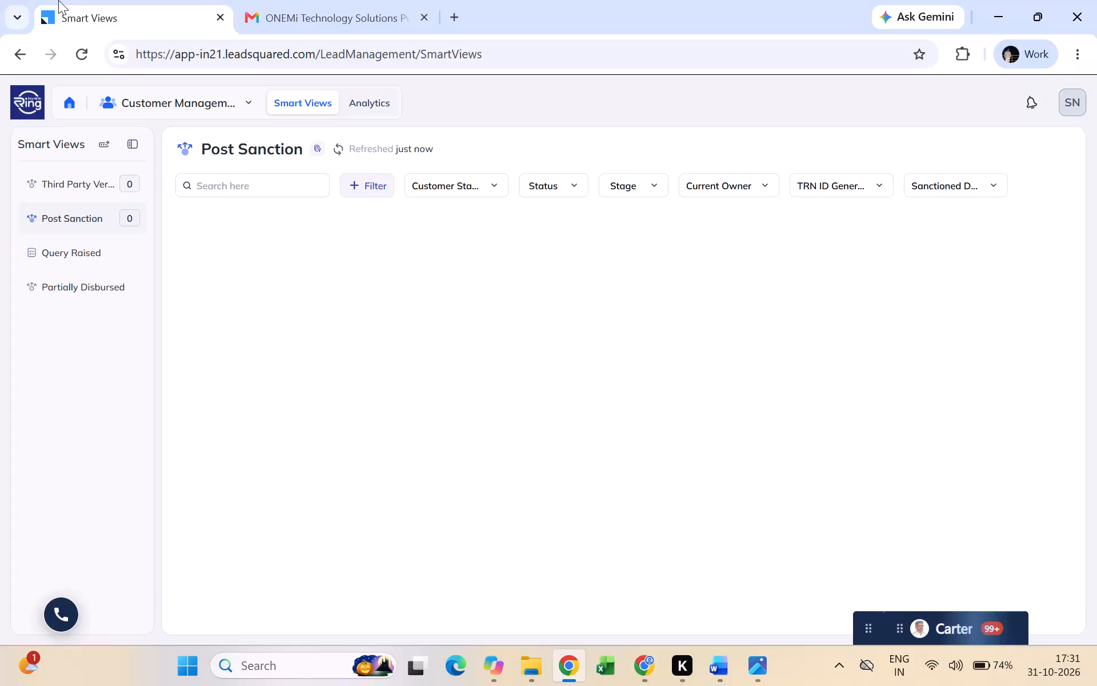
# Switch to Gmail and open the unread "LOS : UP | Credit & Ops" space conversation from the chat home list.
pyautogui.click(290, 31)
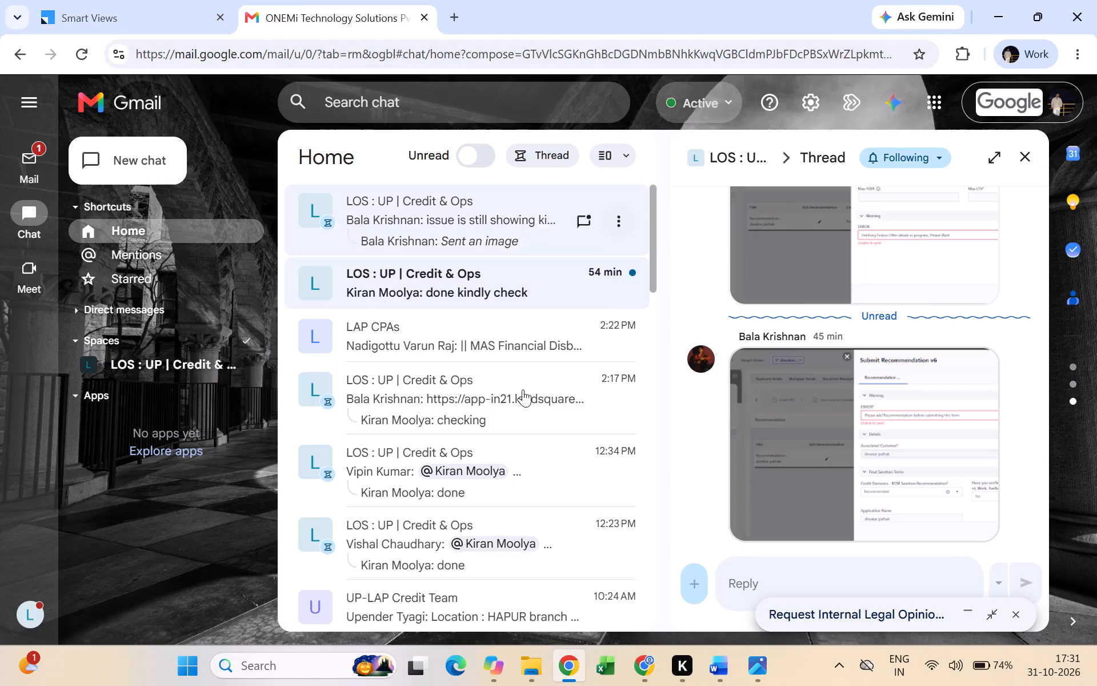
pyautogui.click(455, 285)
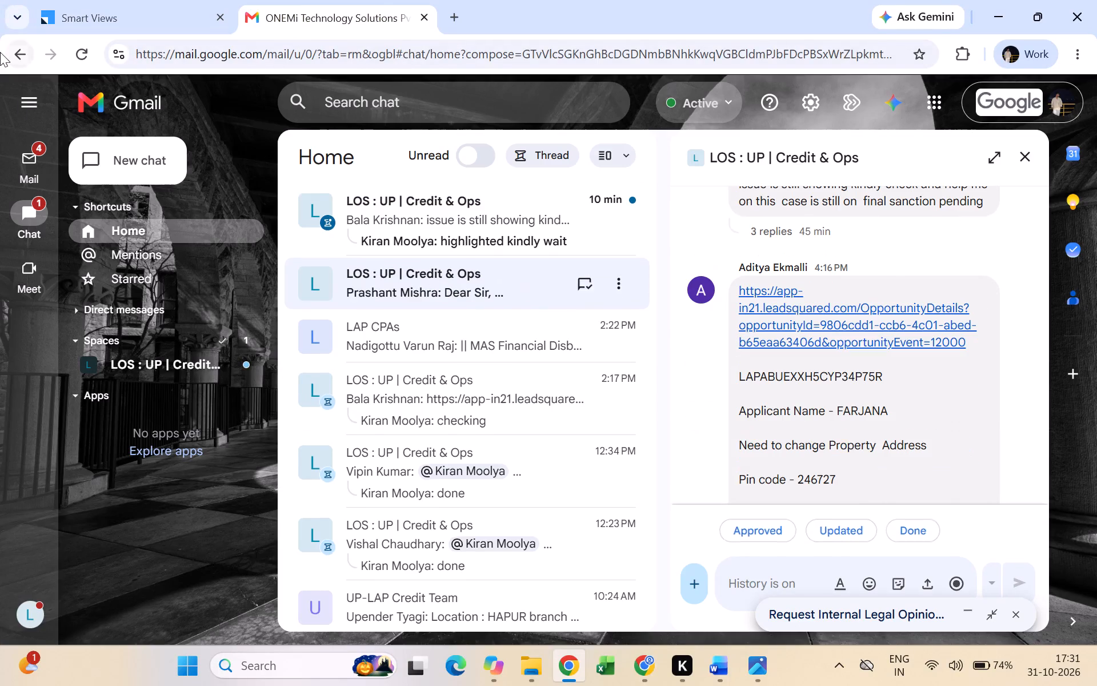
# Switch from Gmail's chat to the mail view.
pyautogui.doubleClick(35, 154)
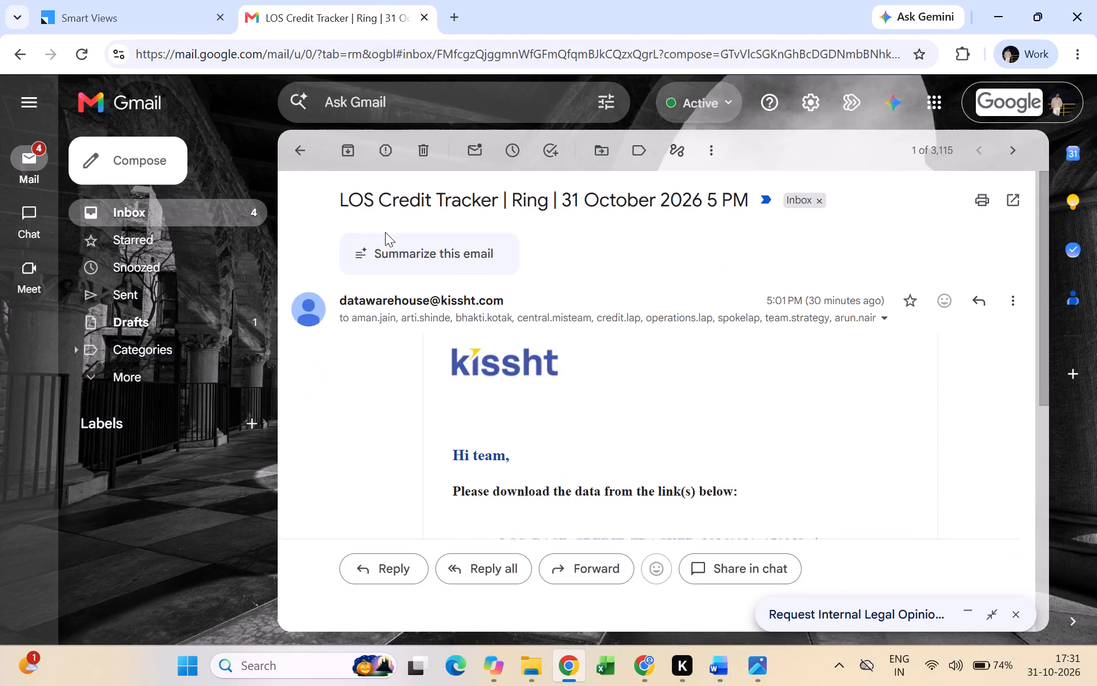
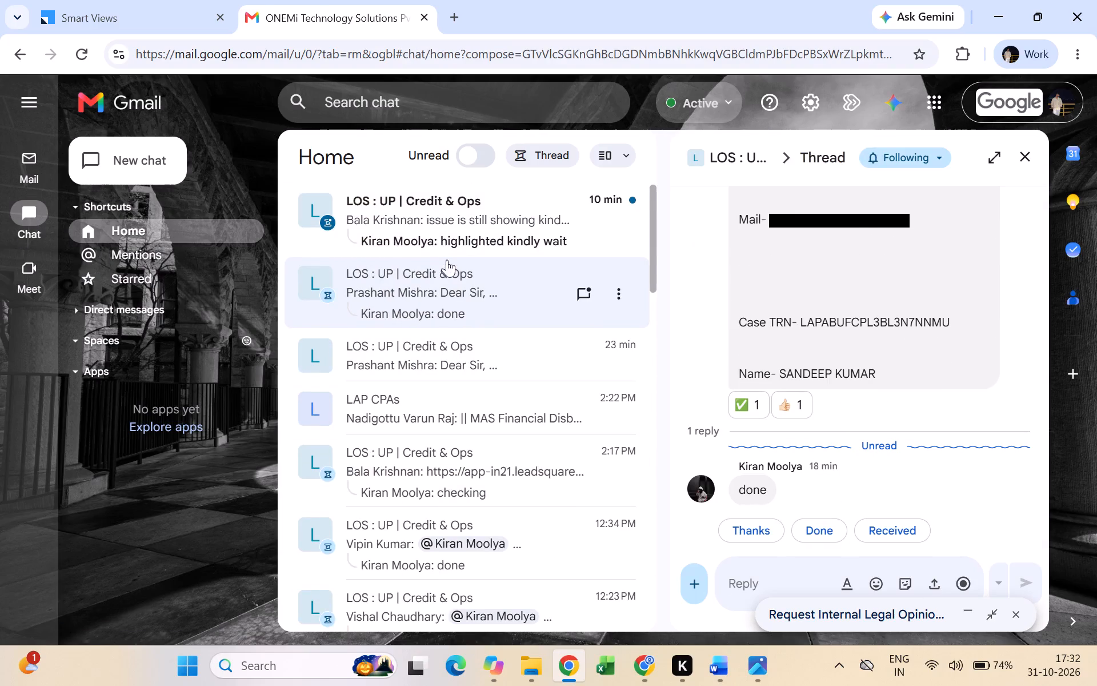
# Read the newest unread thread in the LOS : UP | Credit & Ops chat space.
pyautogui.doubleClick(465, 231)
pyautogui.scroll(-8, 876, 425)
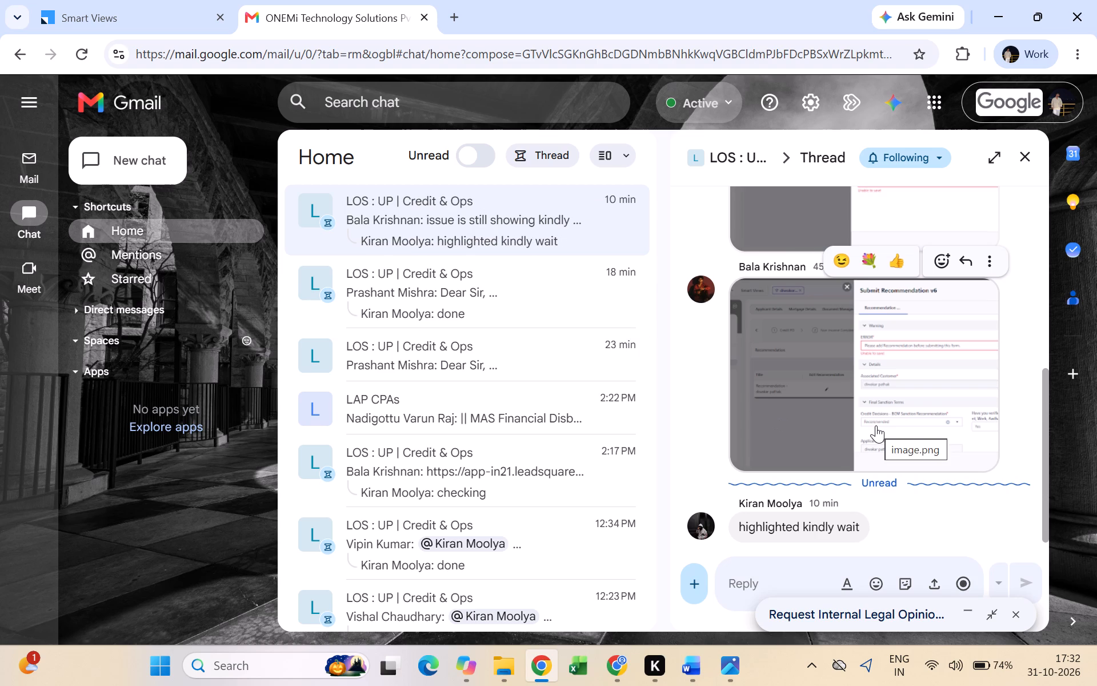
pyautogui.scroll(7, 540, 333)
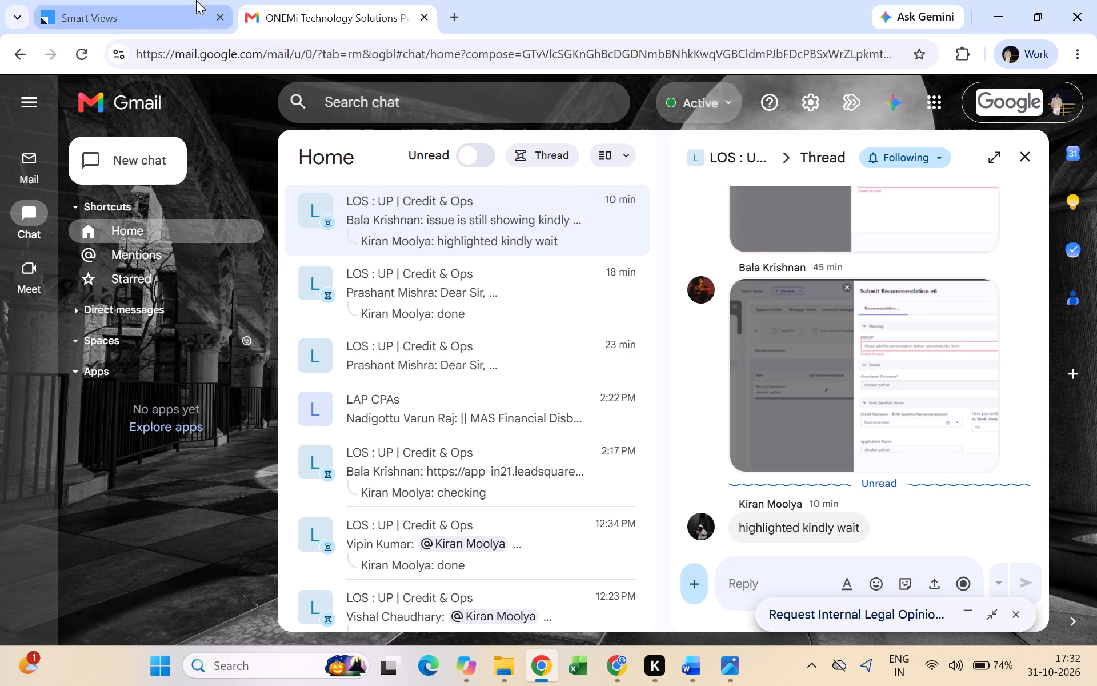
# In File Explorer, open the CERSAI PDF from the Muz. Cases > Oct 26 case folder last modified on 31-10-2026.
pyautogui.click(498, 671)
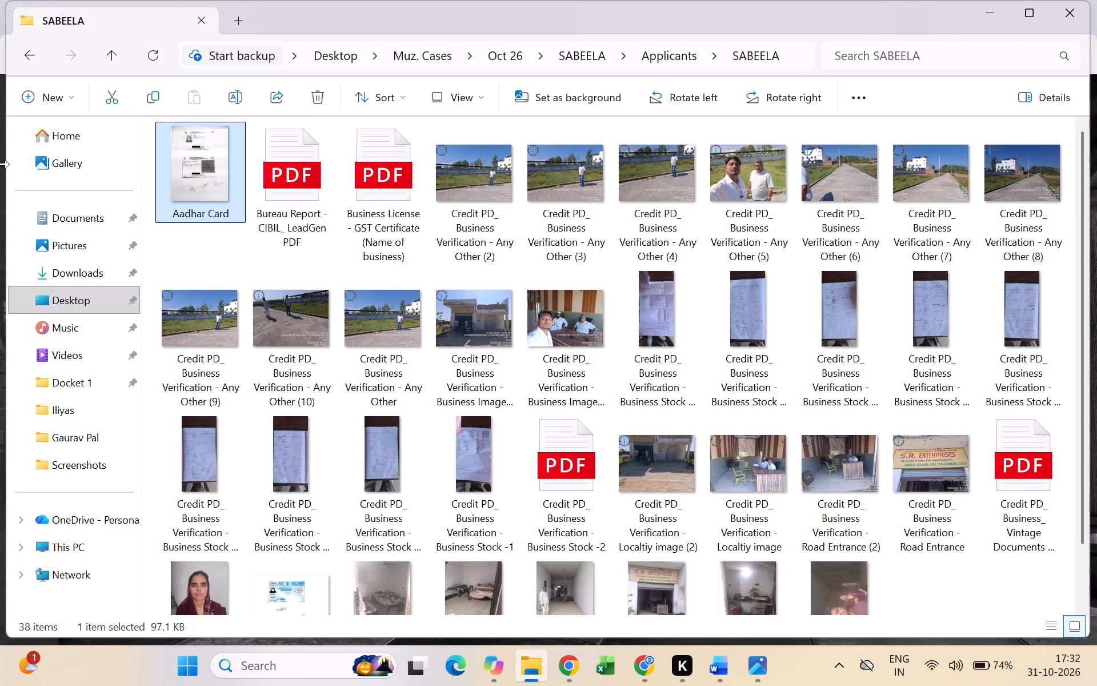
pyautogui.doubleClick(89, 294)
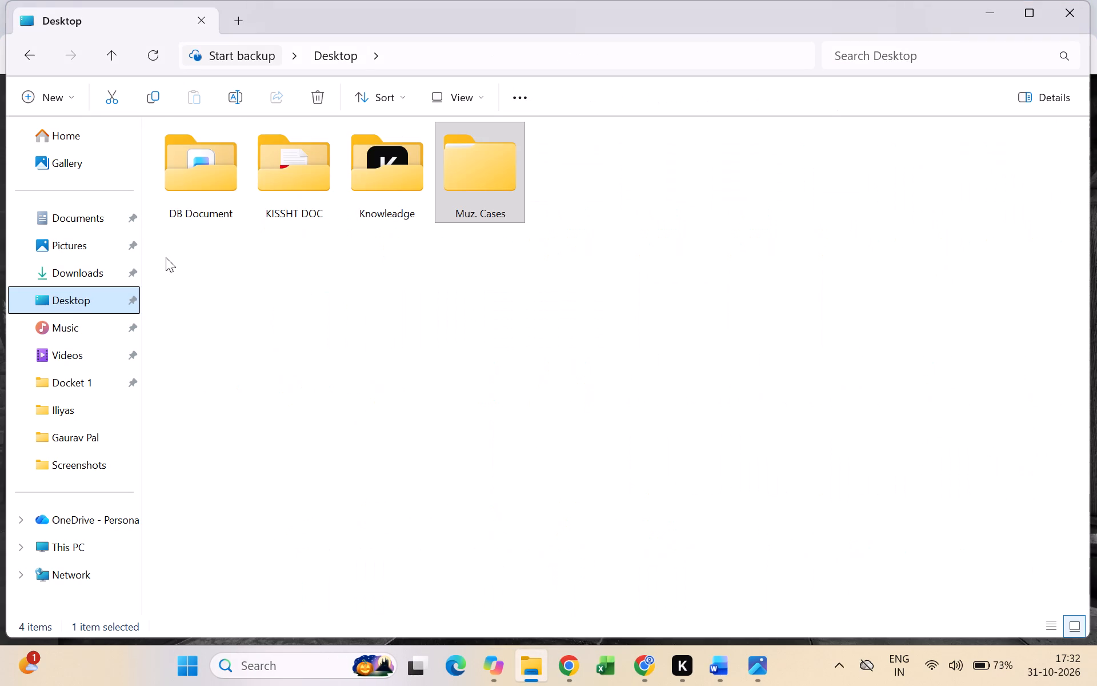
pyautogui.doubleClick(475, 170)
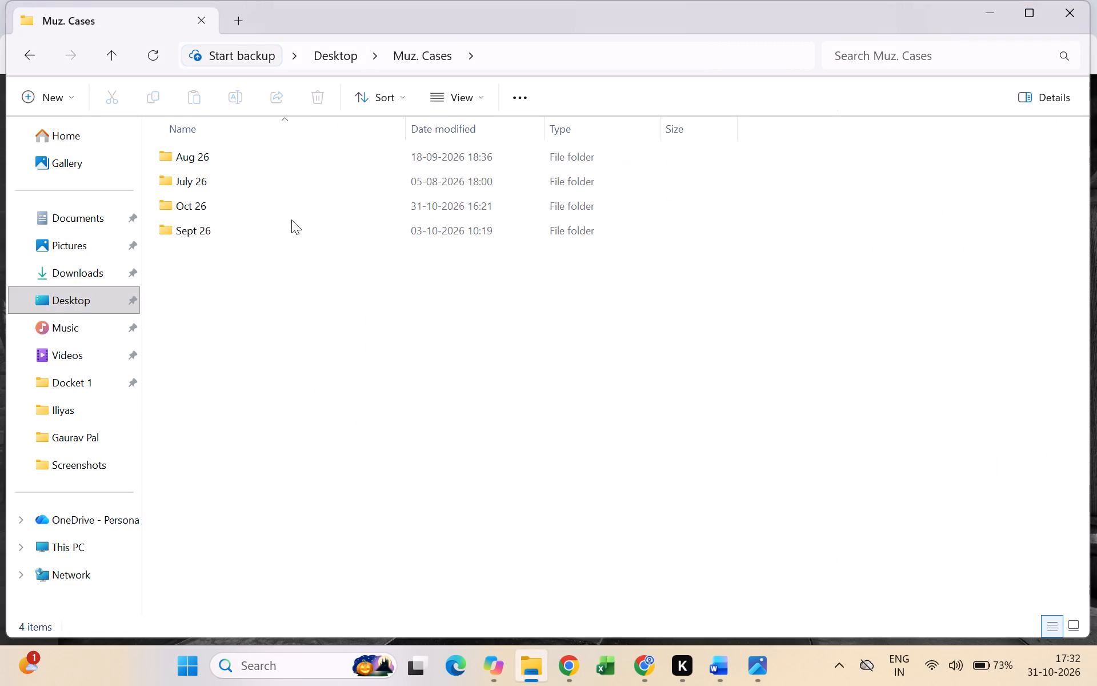
pyautogui.doubleClick(248, 205)
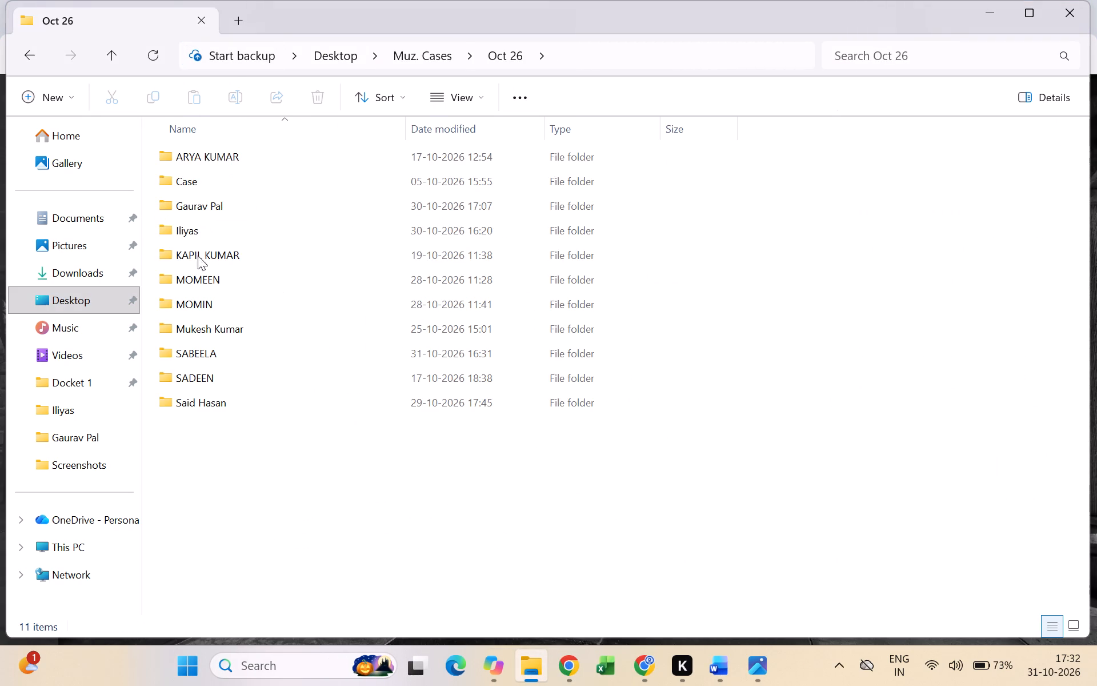
pyautogui.doubleClick(274, 345)
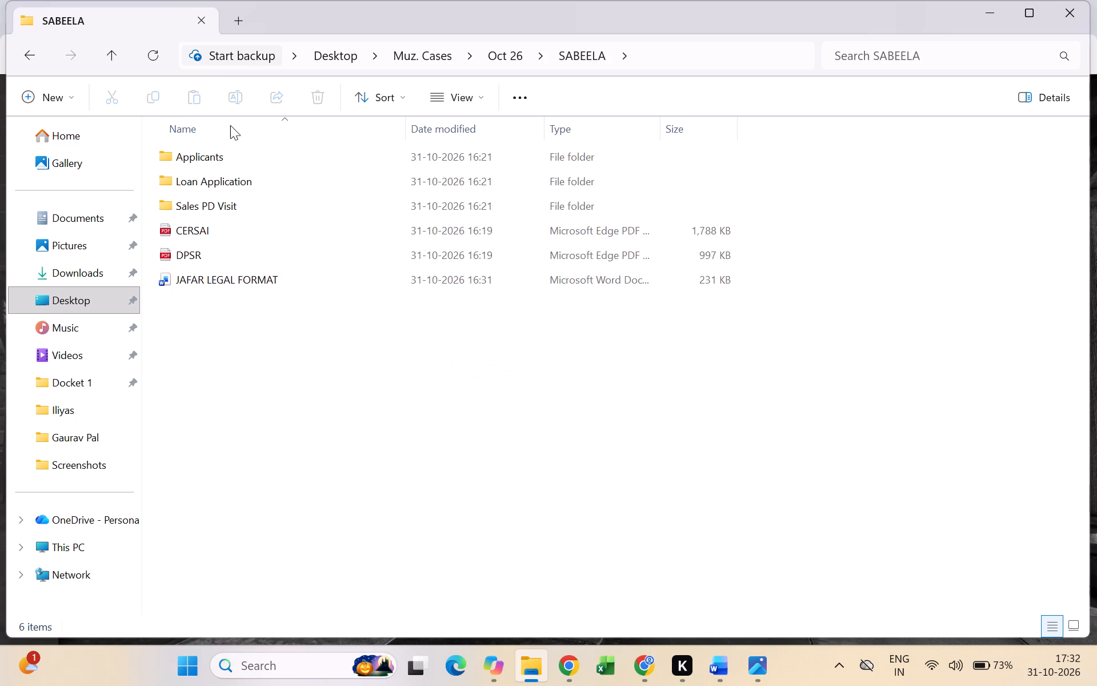
pyautogui.doubleClick(264, 221)
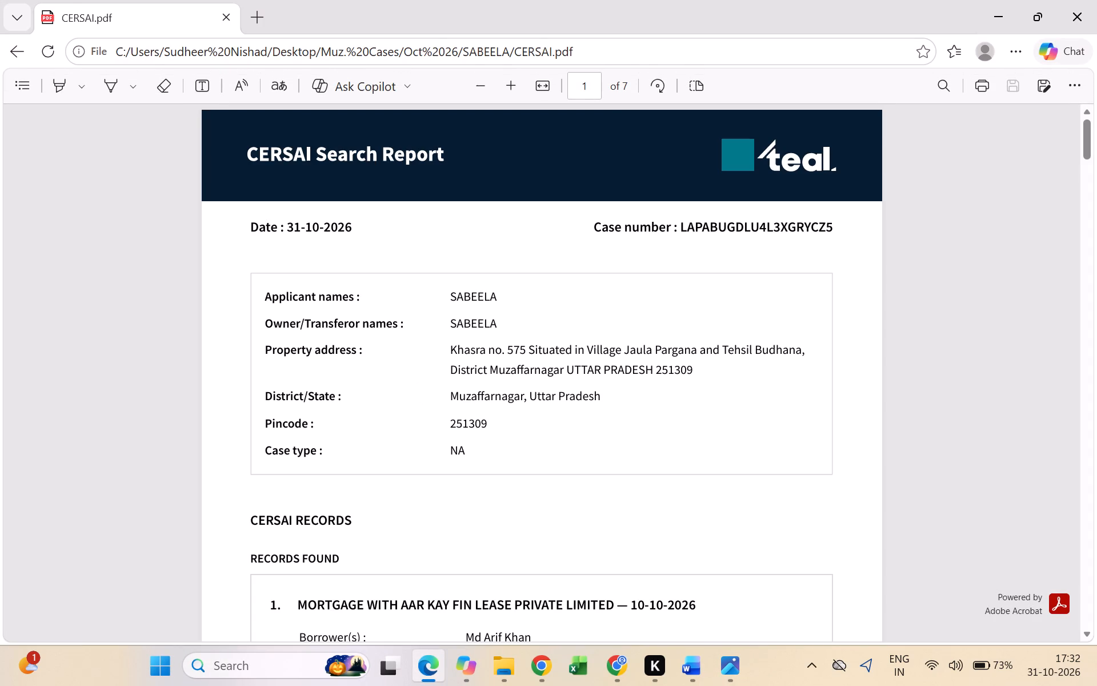
# Review the CERSAI search report's mortgage record, property details and searches performed, and close the report.
pyautogui.scroll(-4, 535, 417)
pyautogui.scroll(2, 535, 417)
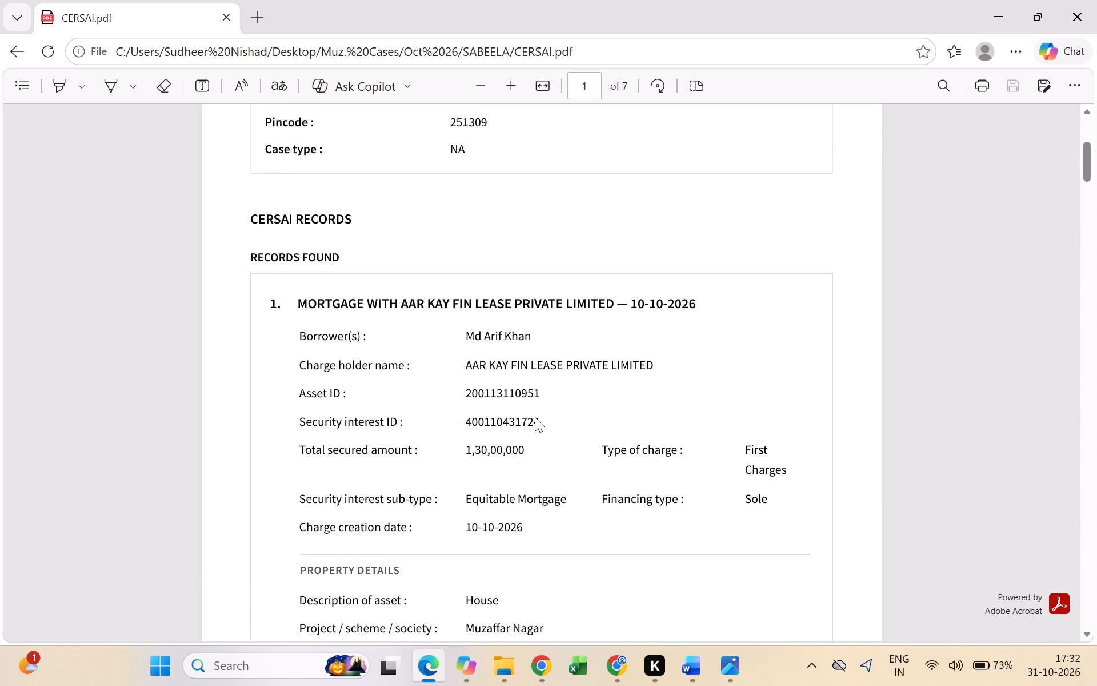
pyautogui.scroll(1, 535, 417)
pyautogui.scroll(-8, 535, 417)
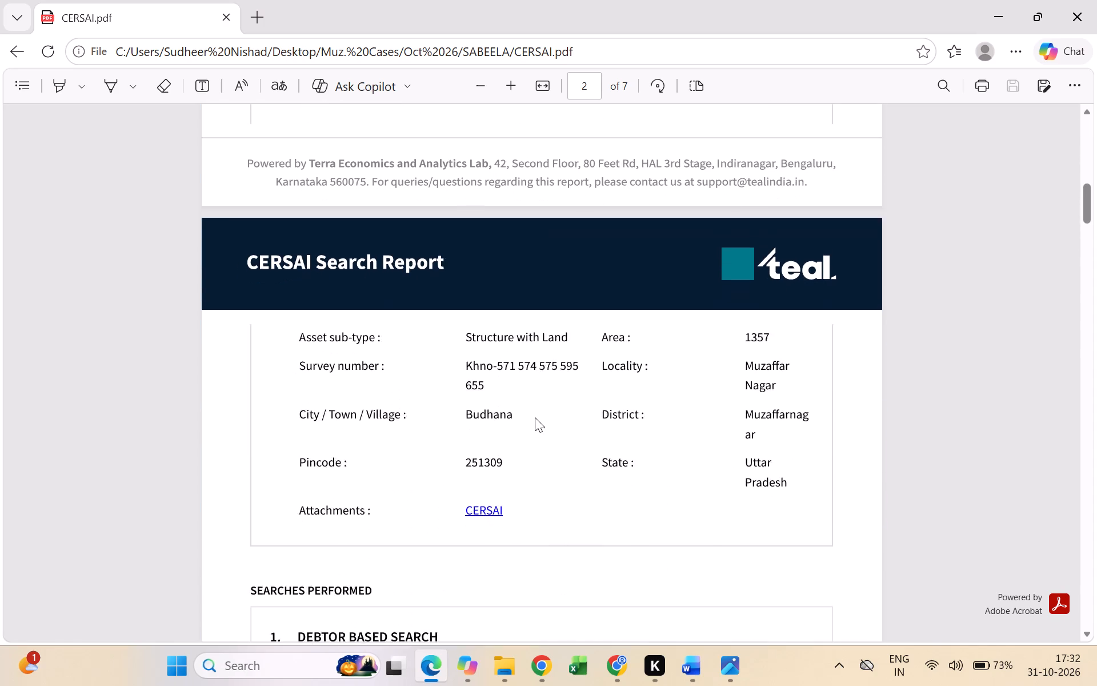
pyautogui.scroll(-4, 535, 417)
pyautogui.click(1077, 10)
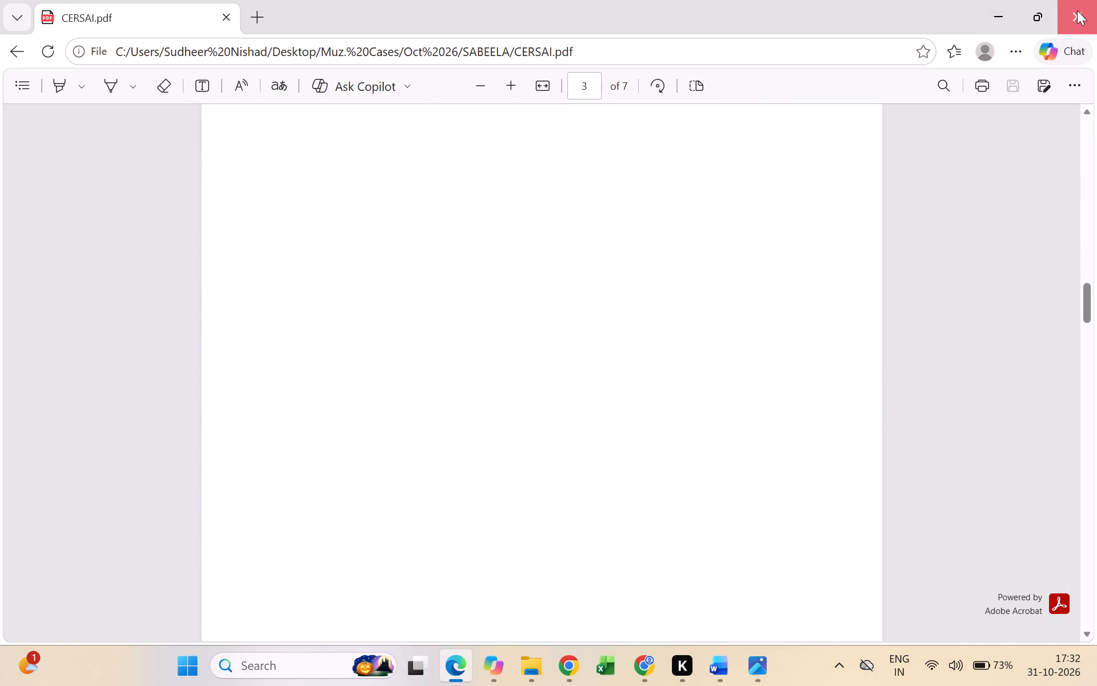
# Open DPSR.pdf from the case folder and examine the title summary, sale deed record and attached land record pages.
pyautogui.doubleClick(331, 254)
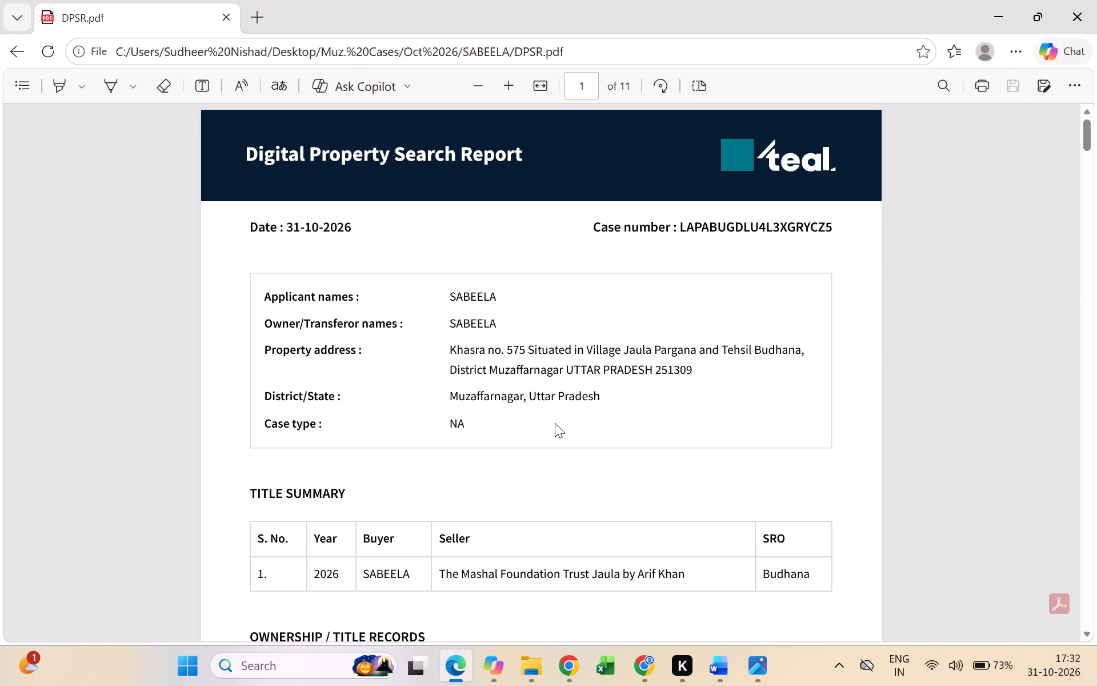
pyautogui.scroll(-2, 505, 537)
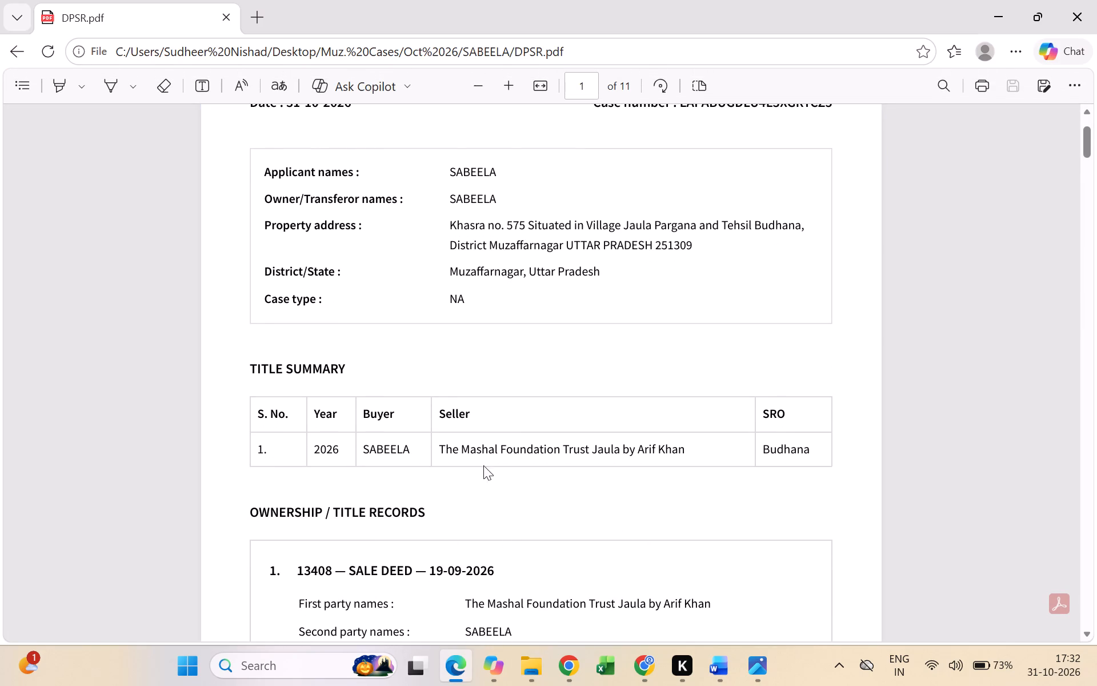
pyautogui.scroll(-15, 676, 494)
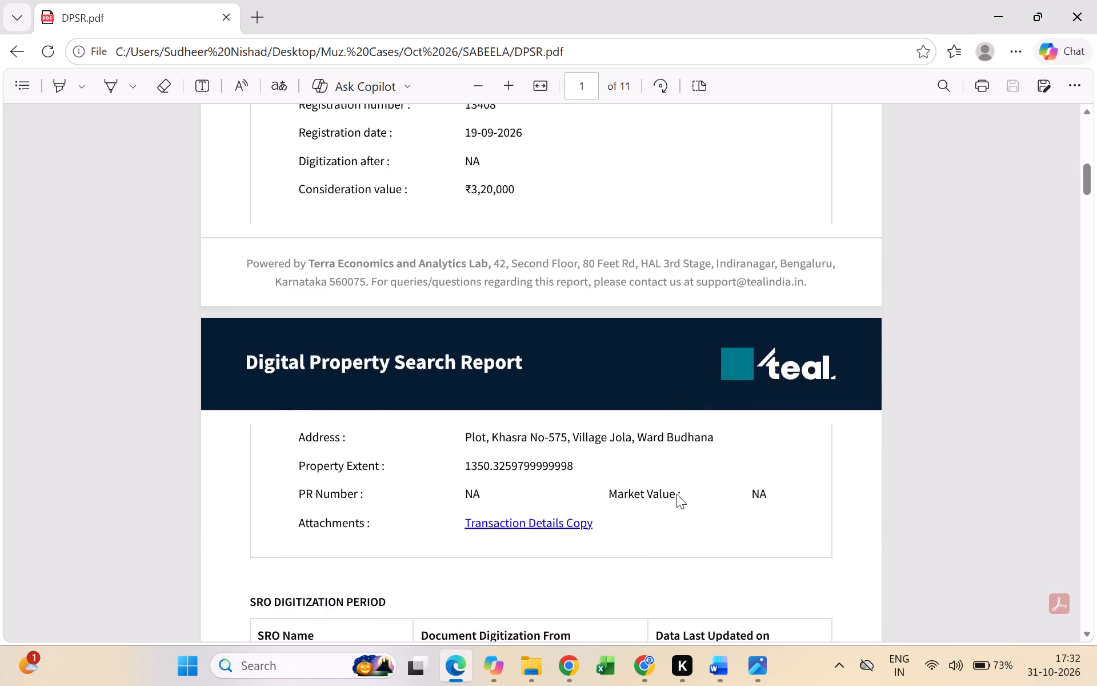
pyautogui.scroll(-20, 676, 494)
pyautogui.scroll(-16, 676, 494)
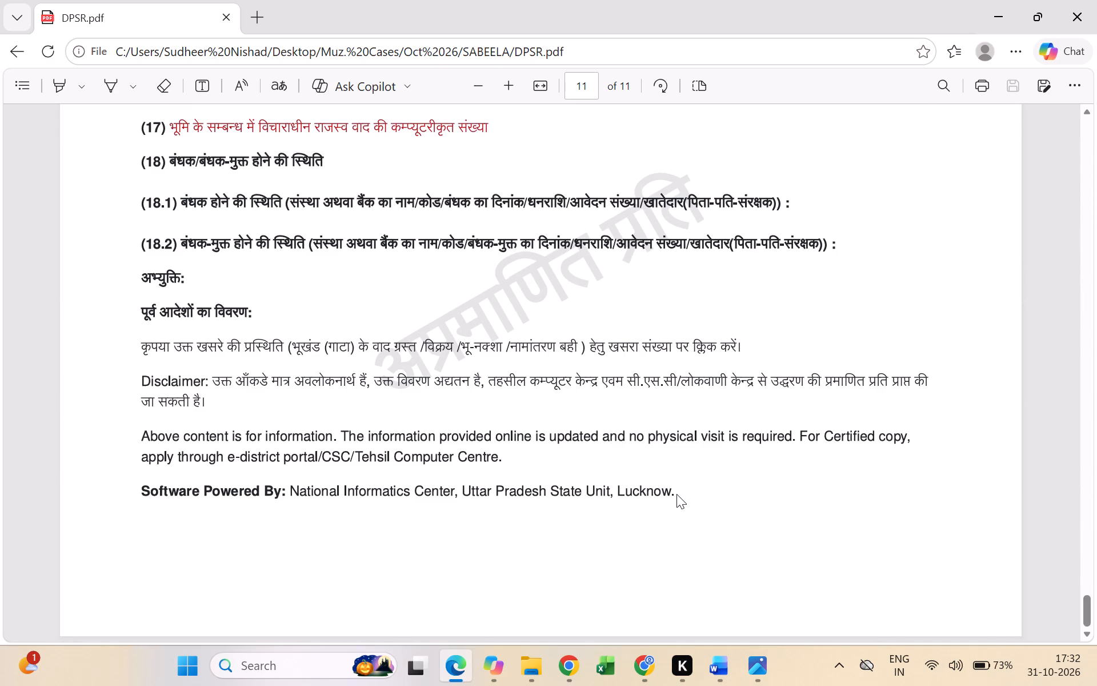
pyautogui.scroll(5, 394, 339)
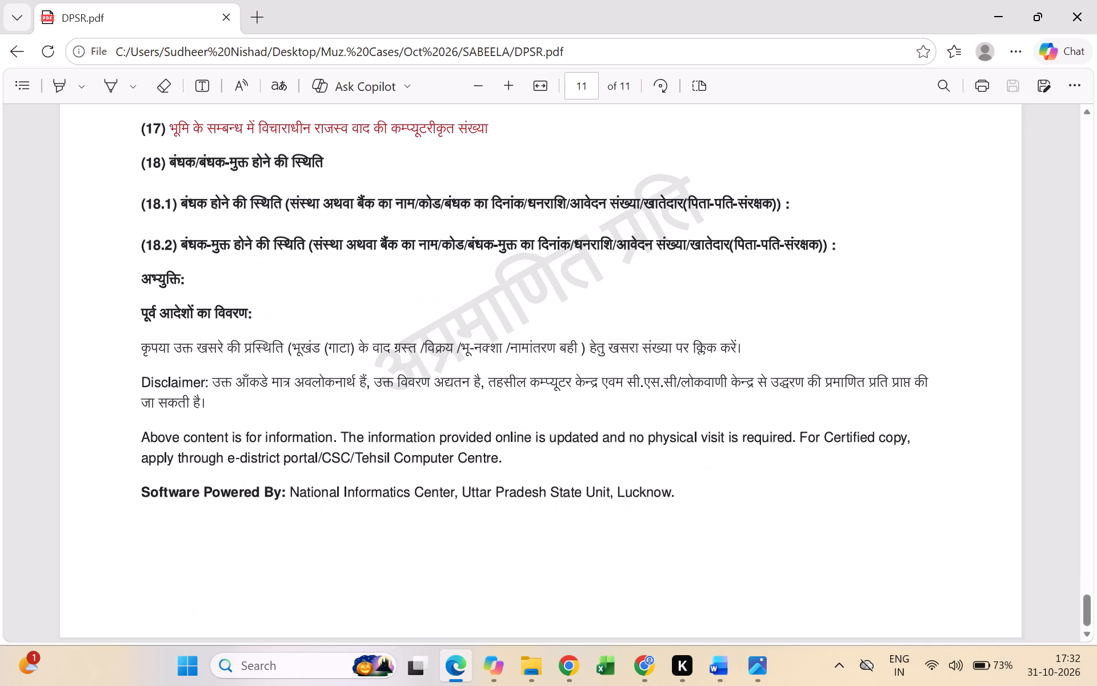
# Finish viewing the final land record page of DPSR.pdf and close the file.
pyautogui.scroll(1, 394, 339)
pyautogui.click(1078, 7)
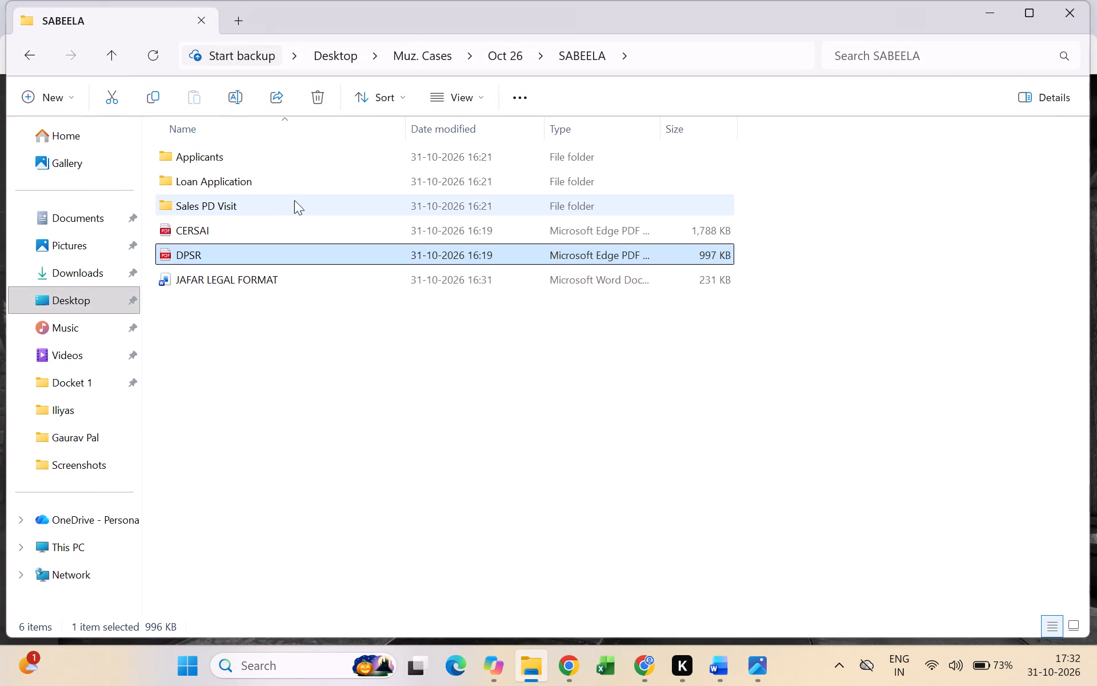
# Open JAFAR LEGAL FORMAT from the case folder, review its applicant details, property description, document list and mortgage form, and close it.
pyautogui.click(568, 672)
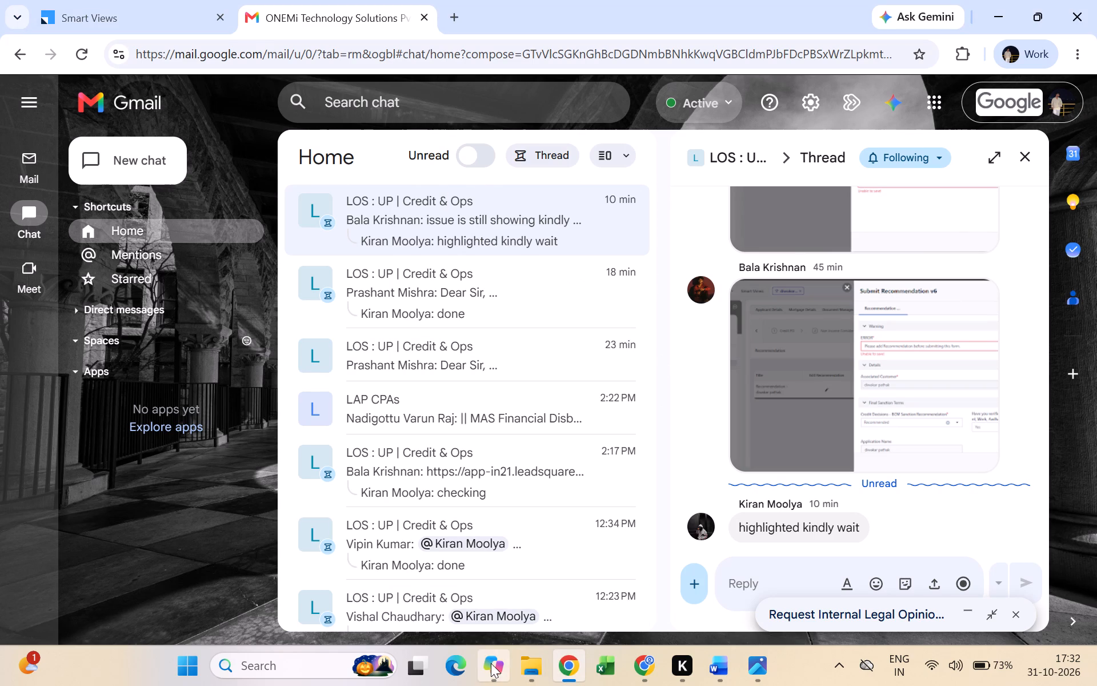
pyautogui.click(535, 671)
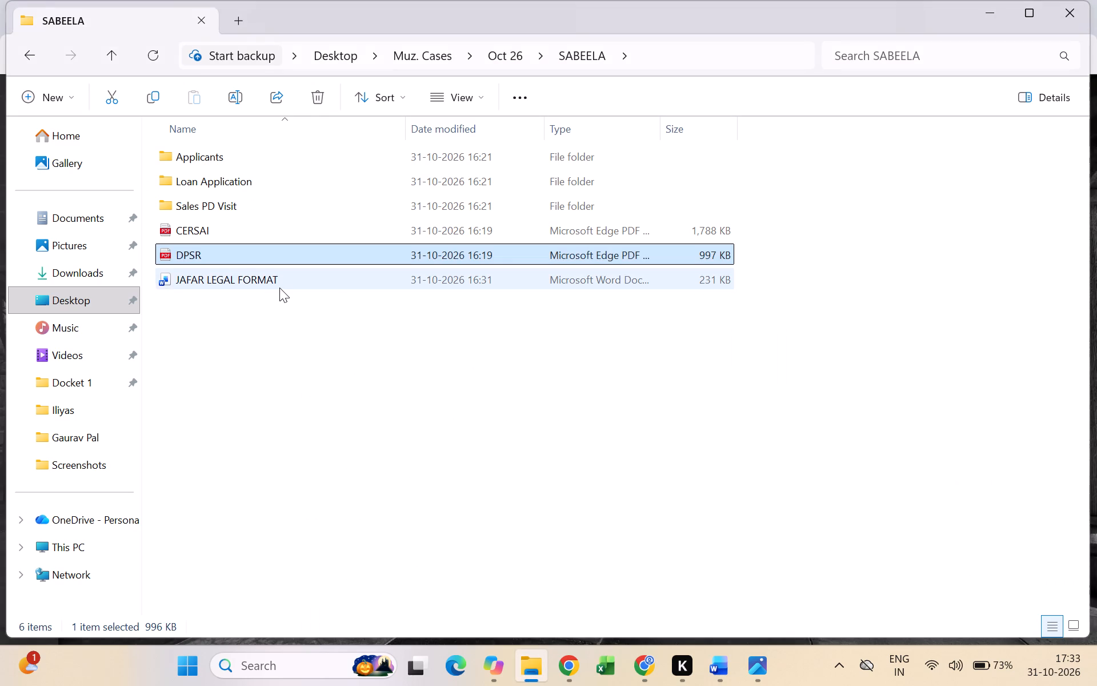
pyautogui.doubleClick(279, 288)
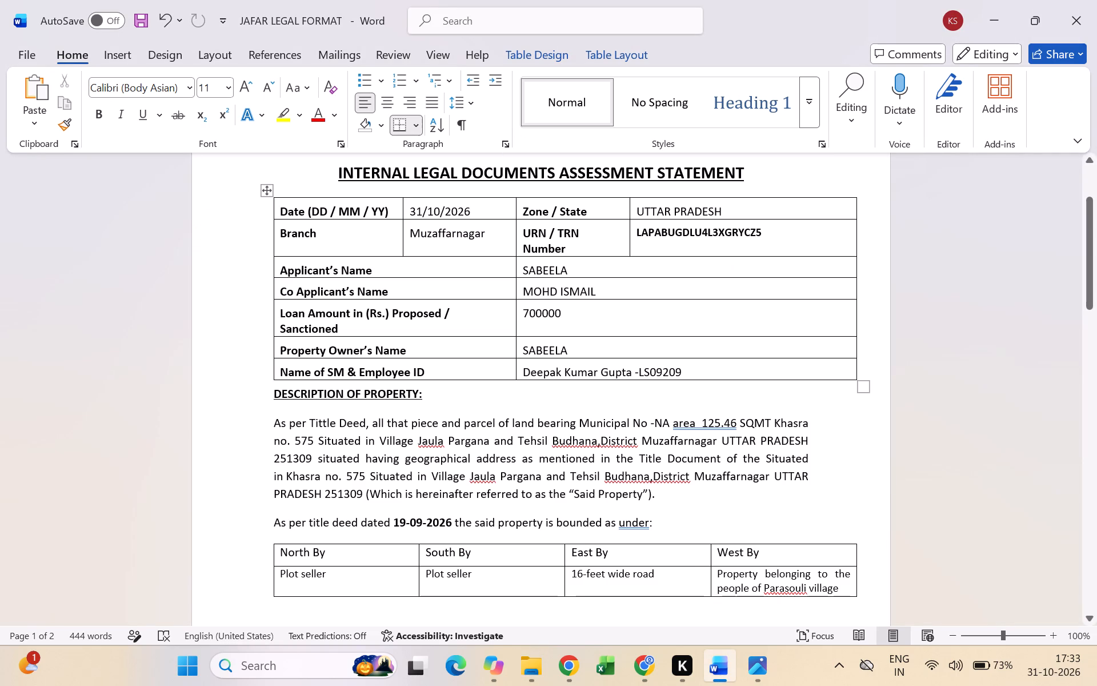
pyautogui.scroll(-2, 584, 414)
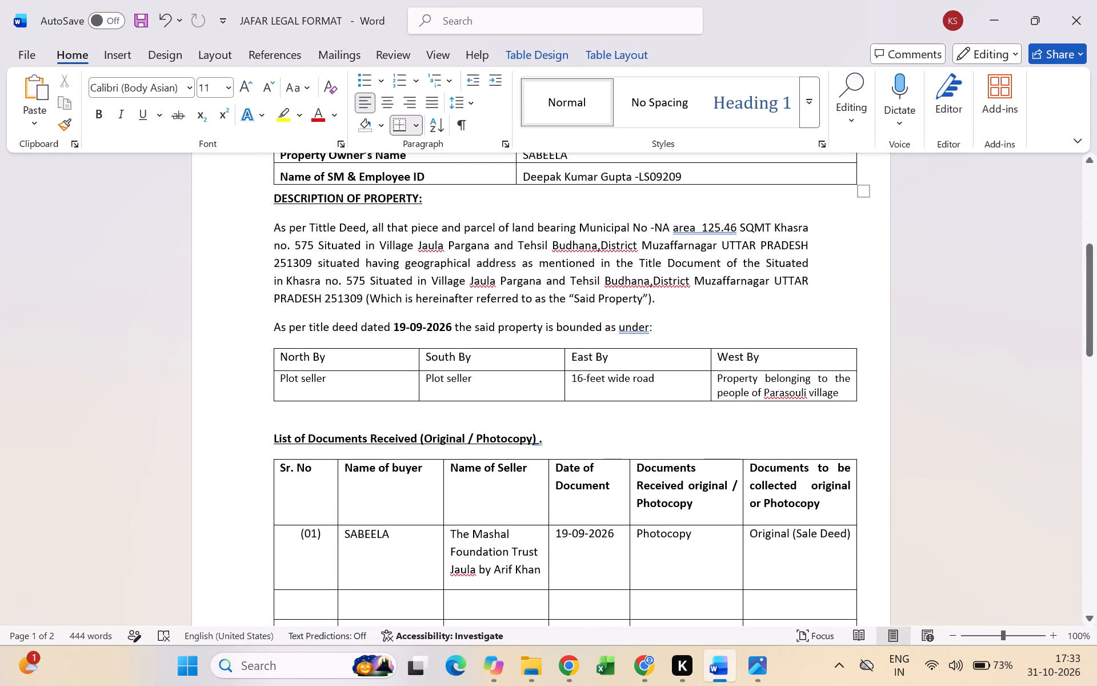
pyautogui.scroll(-1, 571, 497)
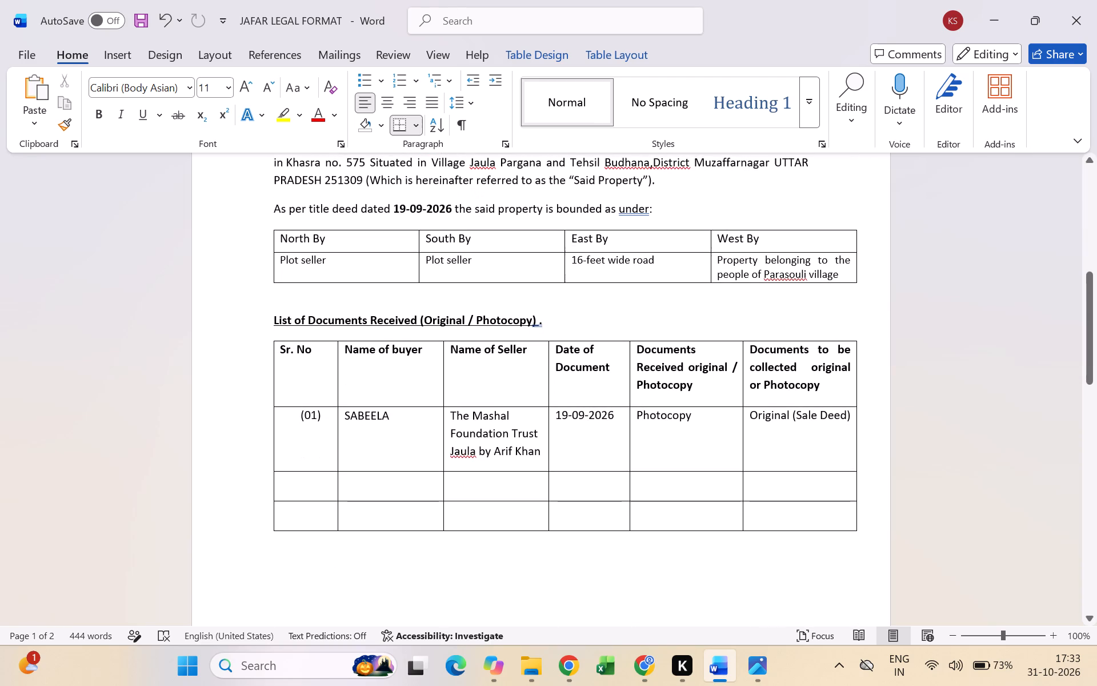
pyautogui.scroll(-2, 596, 541)
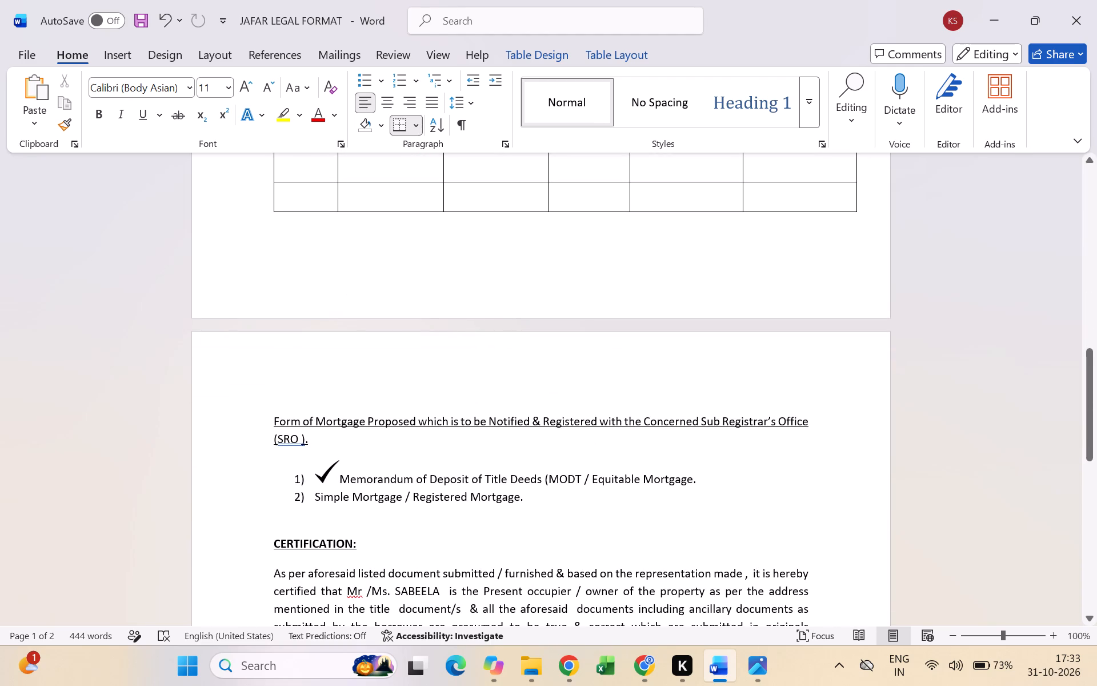
pyautogui.scroll(8, 586, 523)
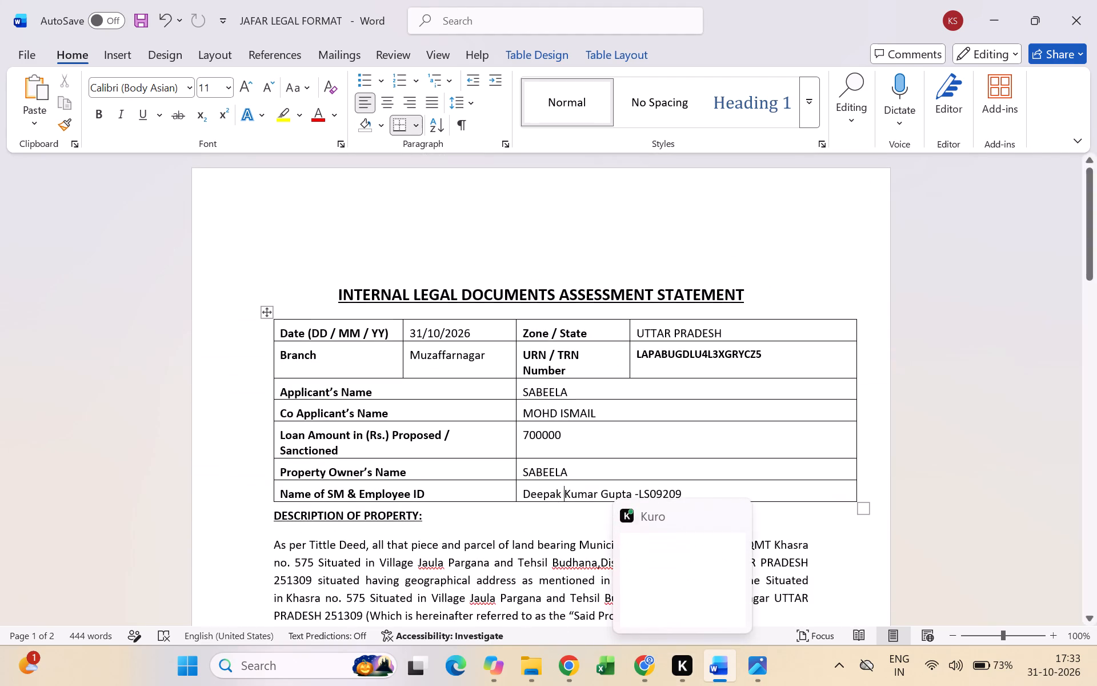
pyautogui.click(1075, 12)
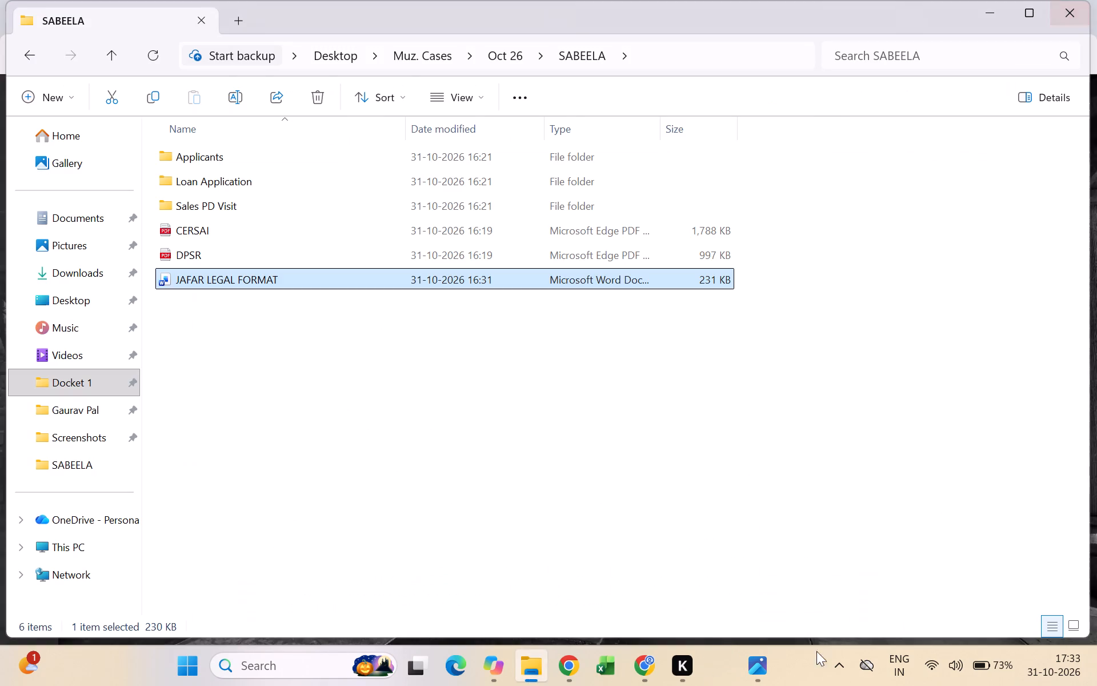
# Switch to the Gmail chat window in Chrome.
pyautogui.click(614, 672)
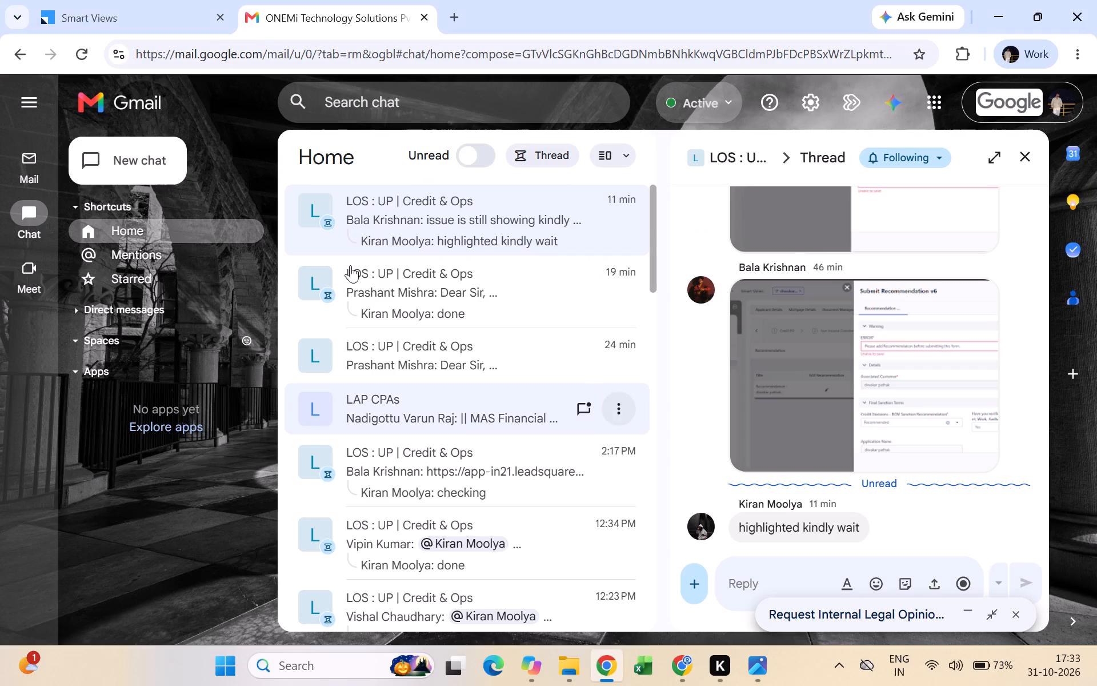
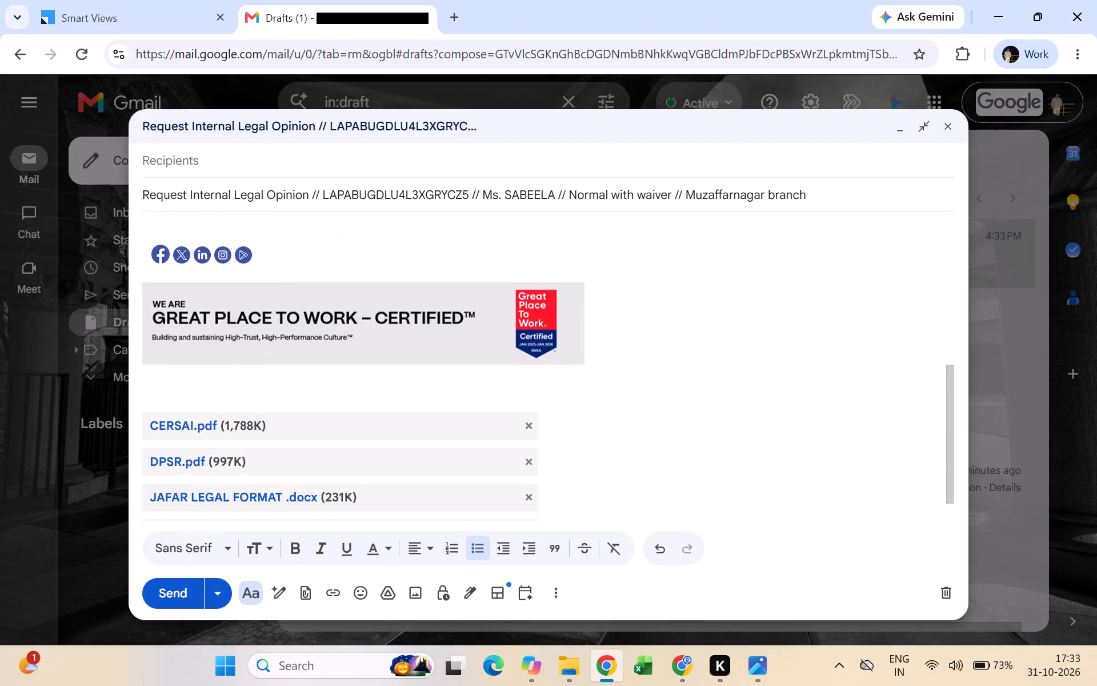
# Remove the CERSAI.pdf, DPSR.pdf and legal format .docx attachments from the internal legal opinion draft, keeping the registered deed.
pyautogui.scroll(-4, 399, 422)
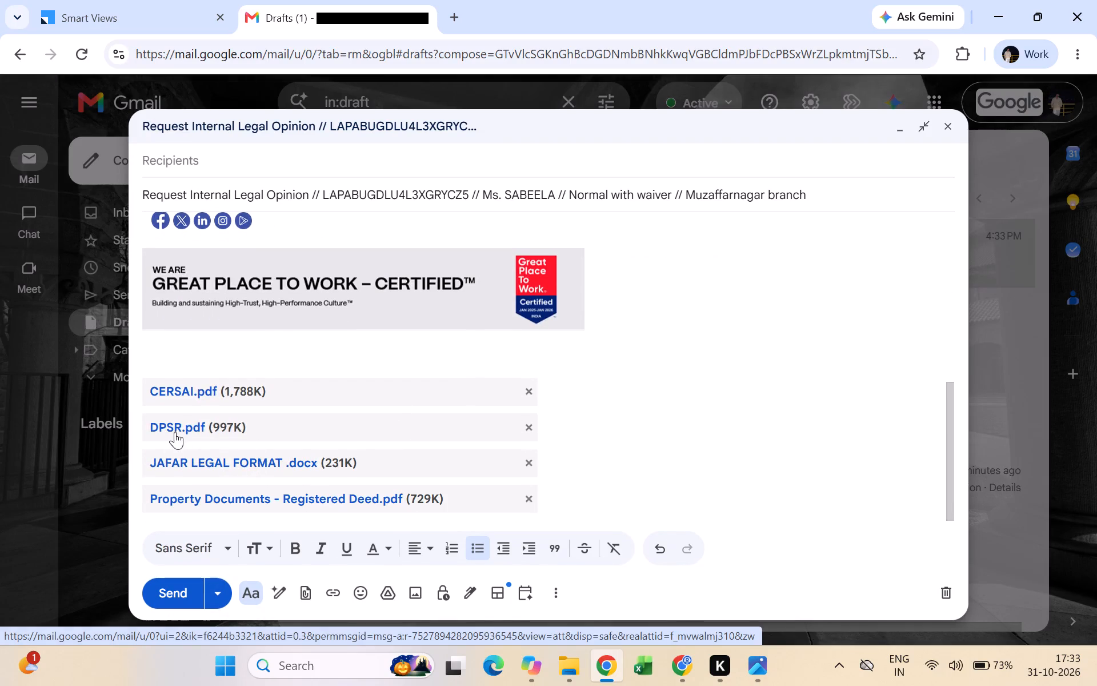
pyautogui.click(529, 389)
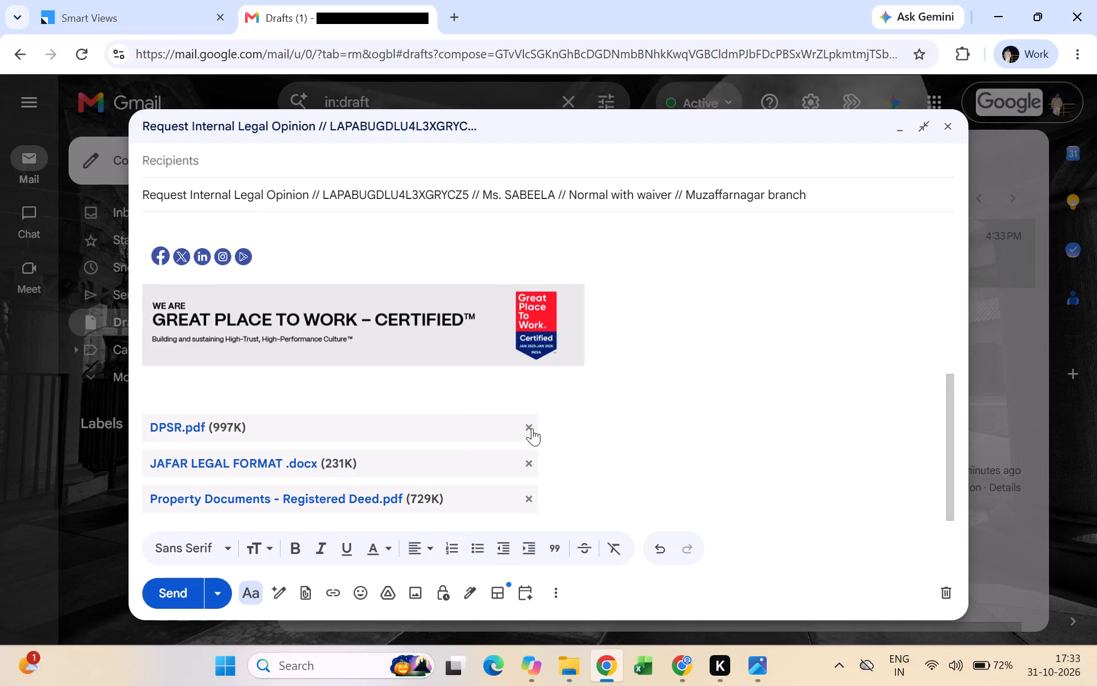
pyautogui.click(533, 428)
pyautogui.click(531, 460)
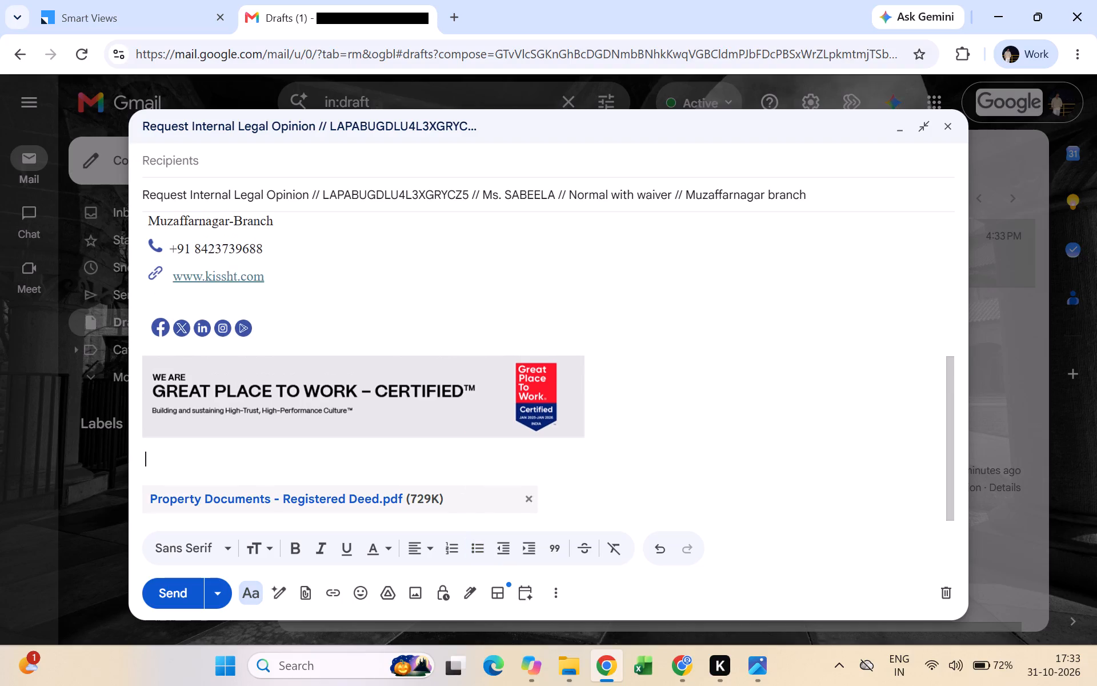
# Attach the CERSAI, DPSR and legal format files from the applicant's Oct 26 case folder to the draft.
pyautogui.click(304, 594)
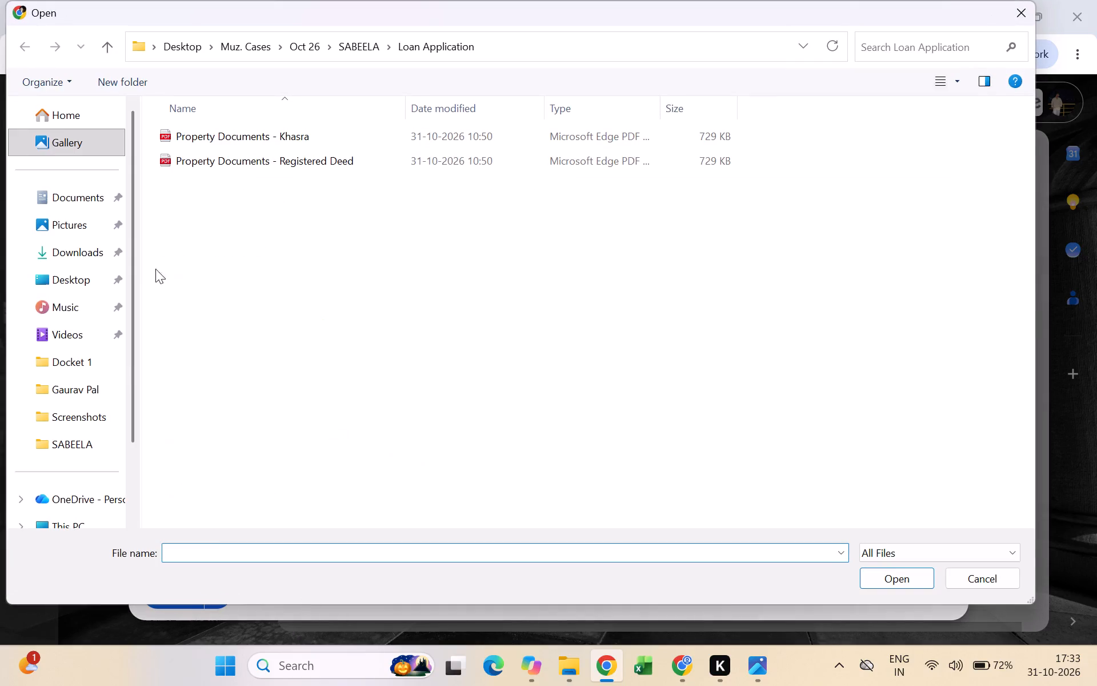
pyautogui.doubleClick(107, 46)
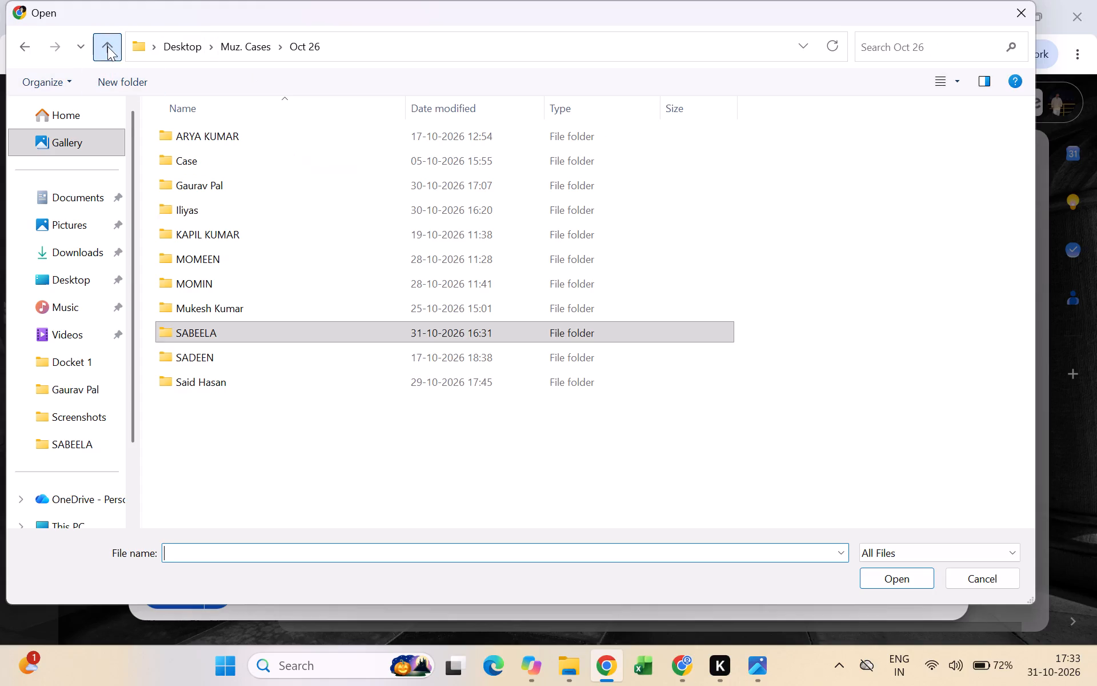
pyautogui.doubleClick(273, 326)
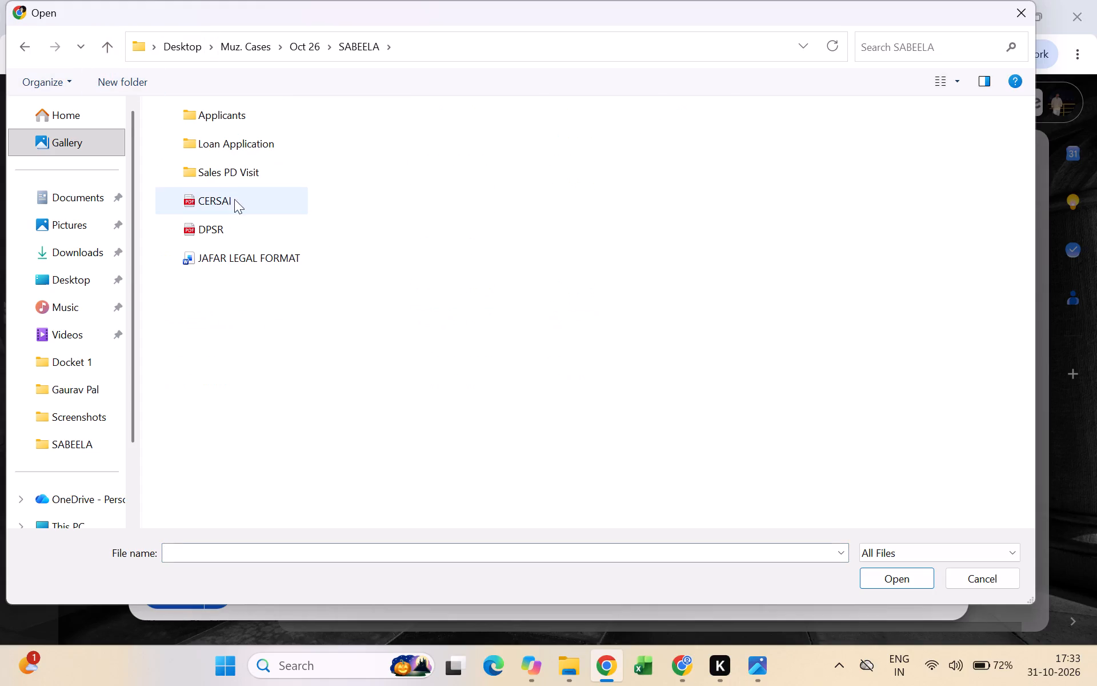
pyautogui.click(249, 200)
pyautogui.hotkey('ctrl', 'shift', 'Down')
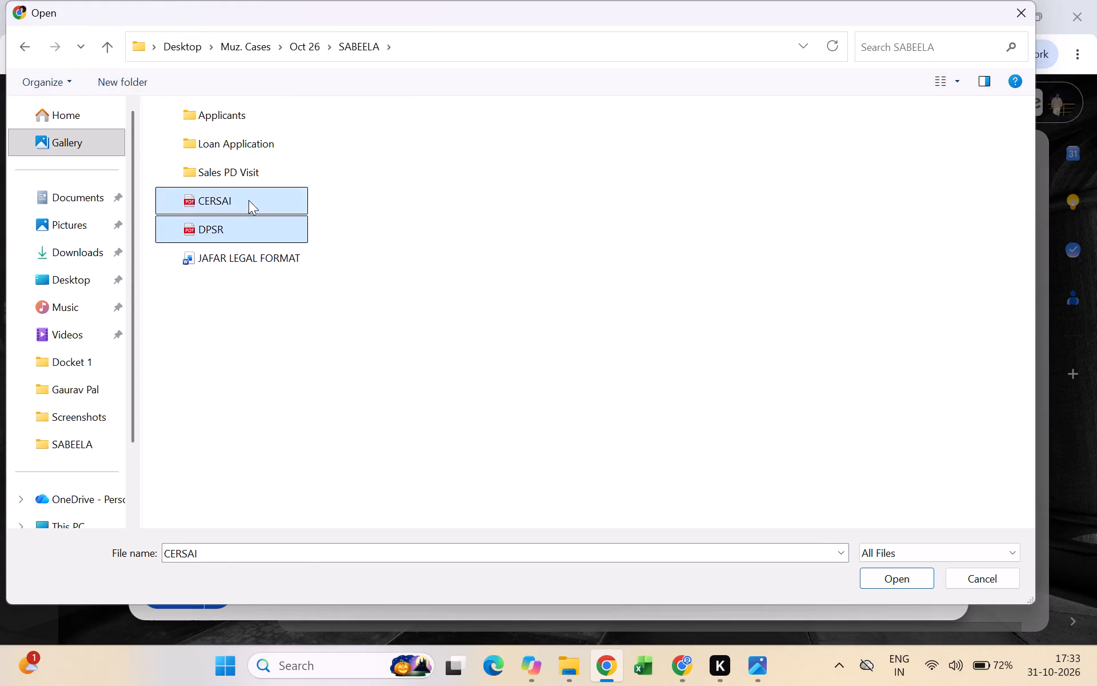
pyautogui.hotkey('ctrl', 'shift', 'Down')
pyautogui.click(894, 575)
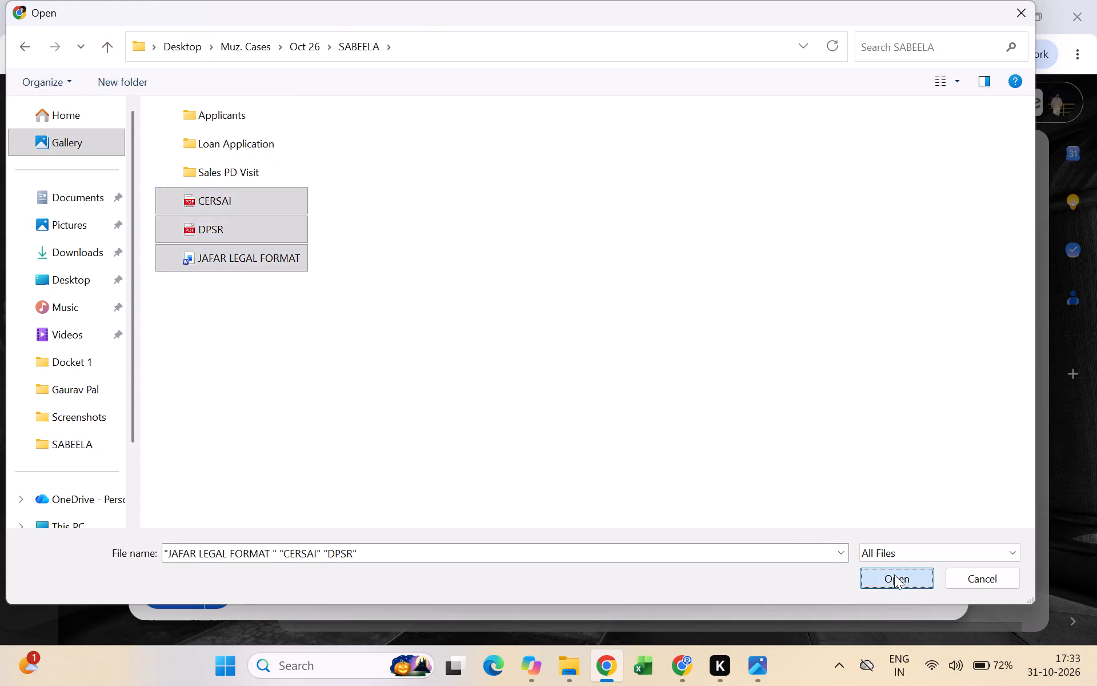
pyautogui.scroll(4, 423, 385)
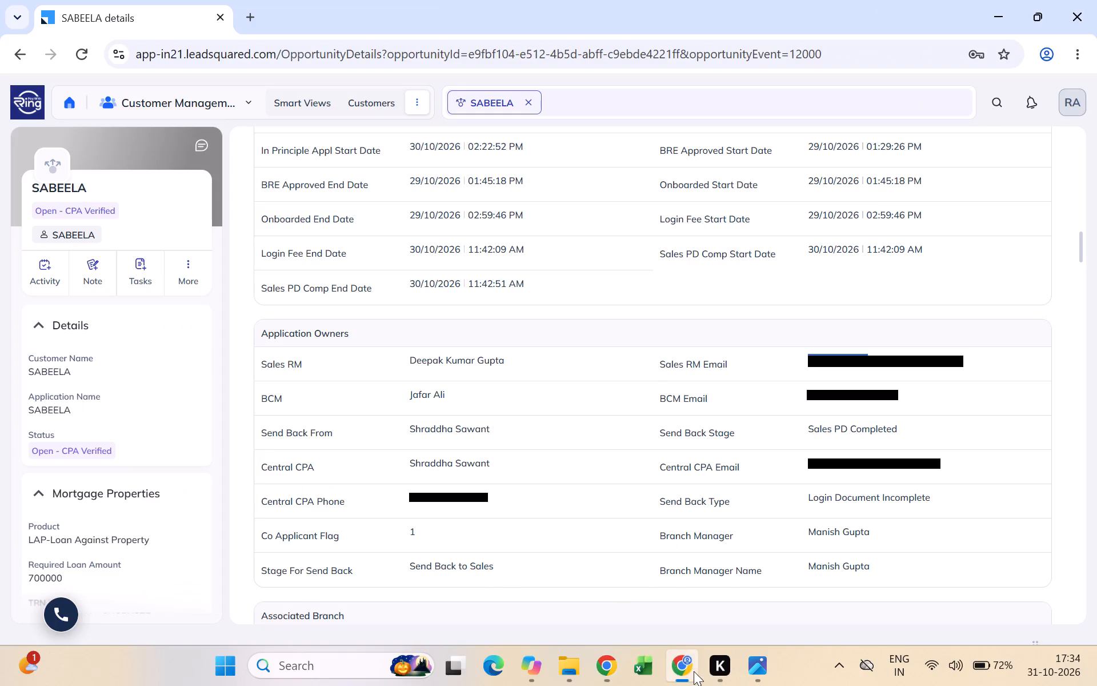
pyautogui.click(810, 351)
pyautogui.moveTo(804, 363); pyautogui.dragTo(1076, 349)
pyautogui.hotkey('ctrl', 'c')
pyautogui.click(607, 668)
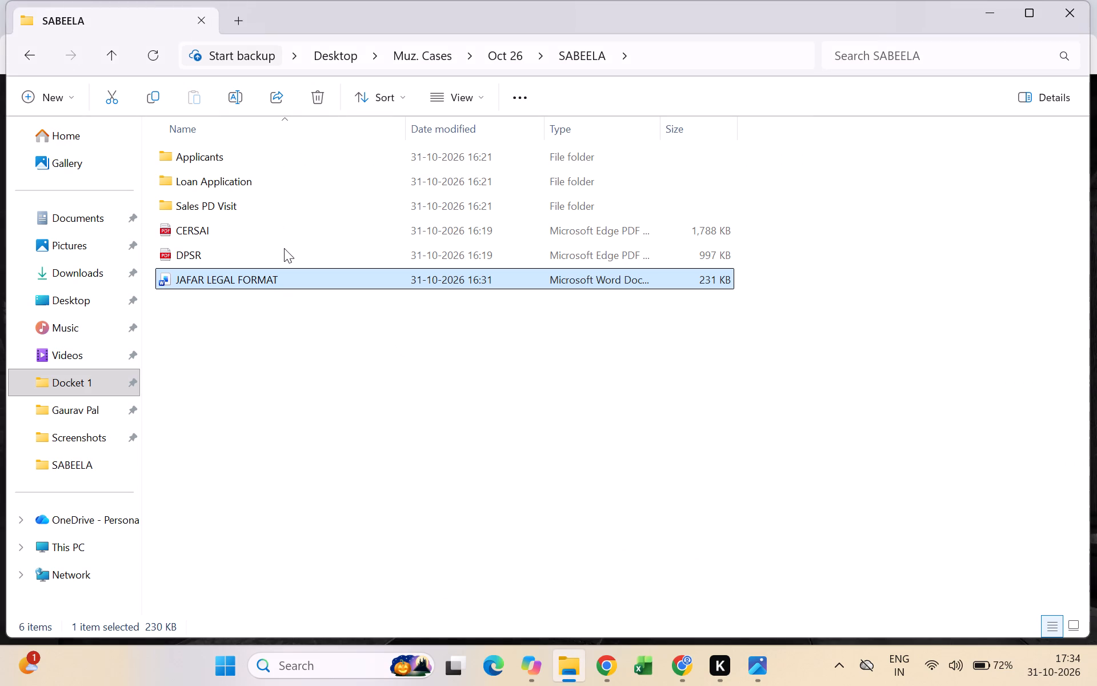
pyautogui.doubleClick(284, 248)
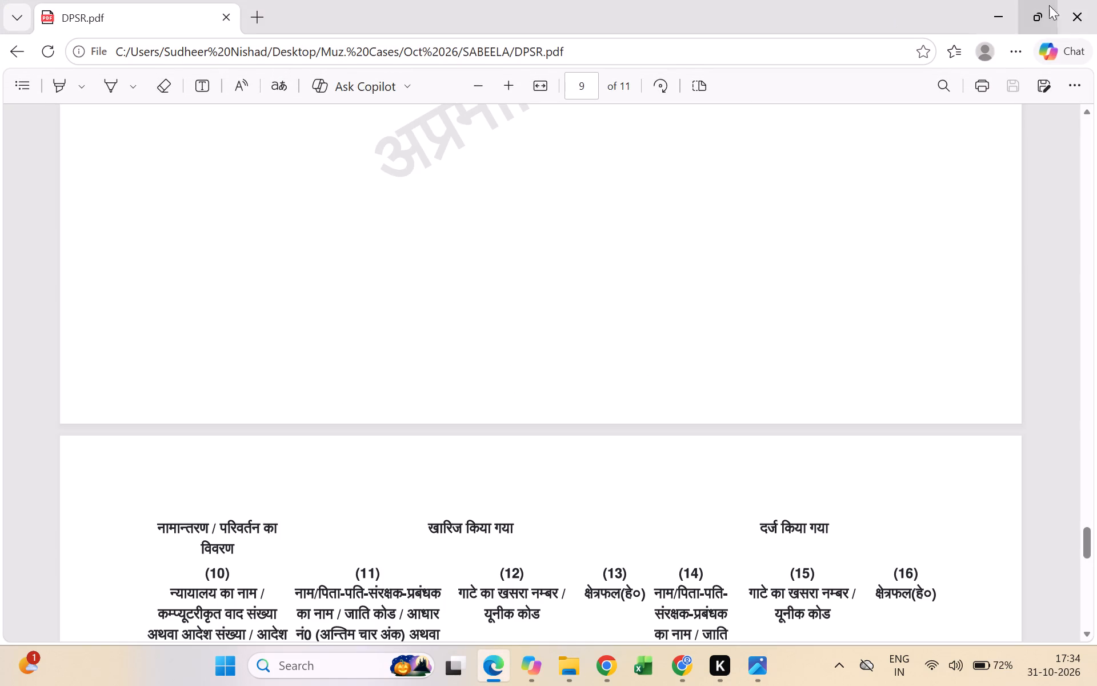
pyautogui.click(1088, 12)
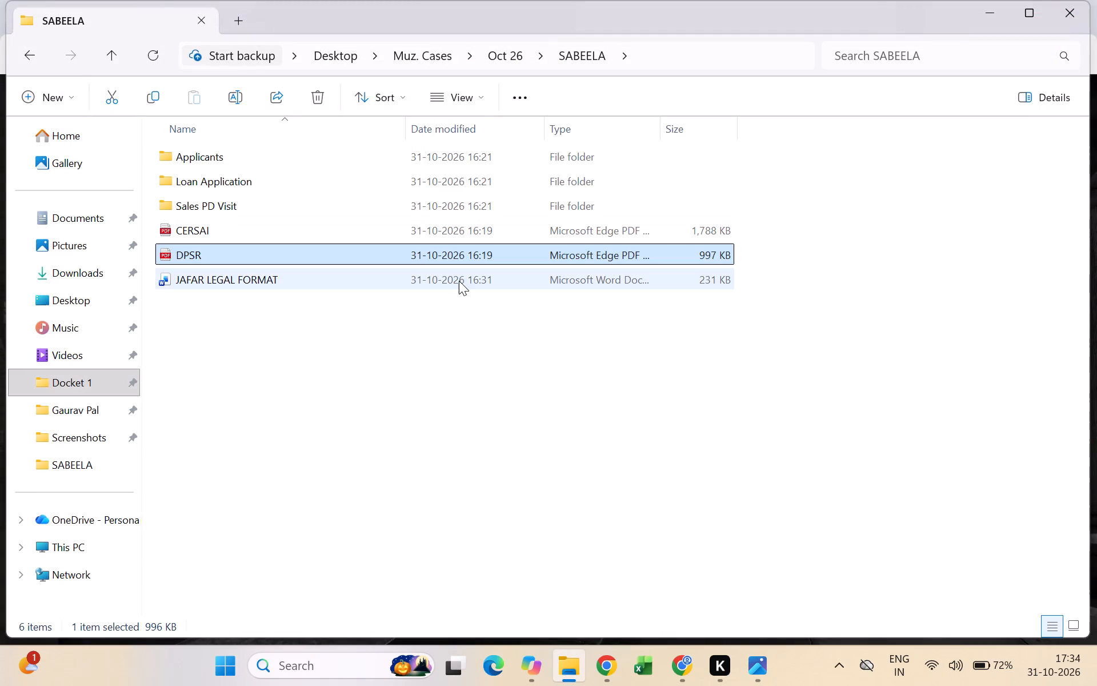
pyautogui.doubleClick(459, 281)
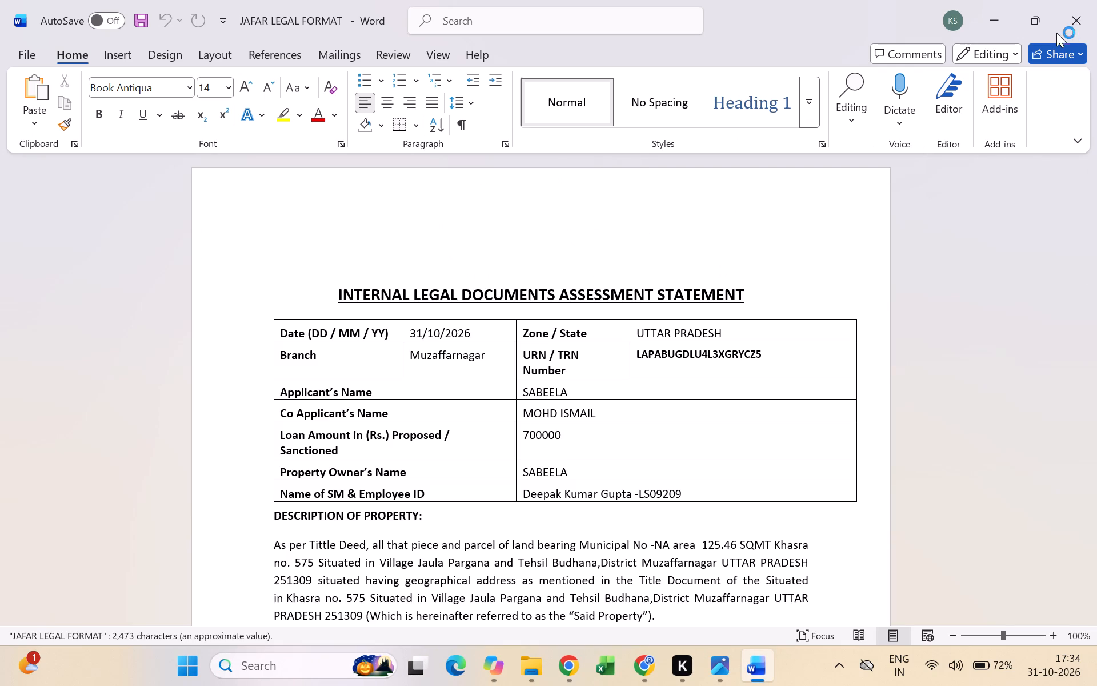
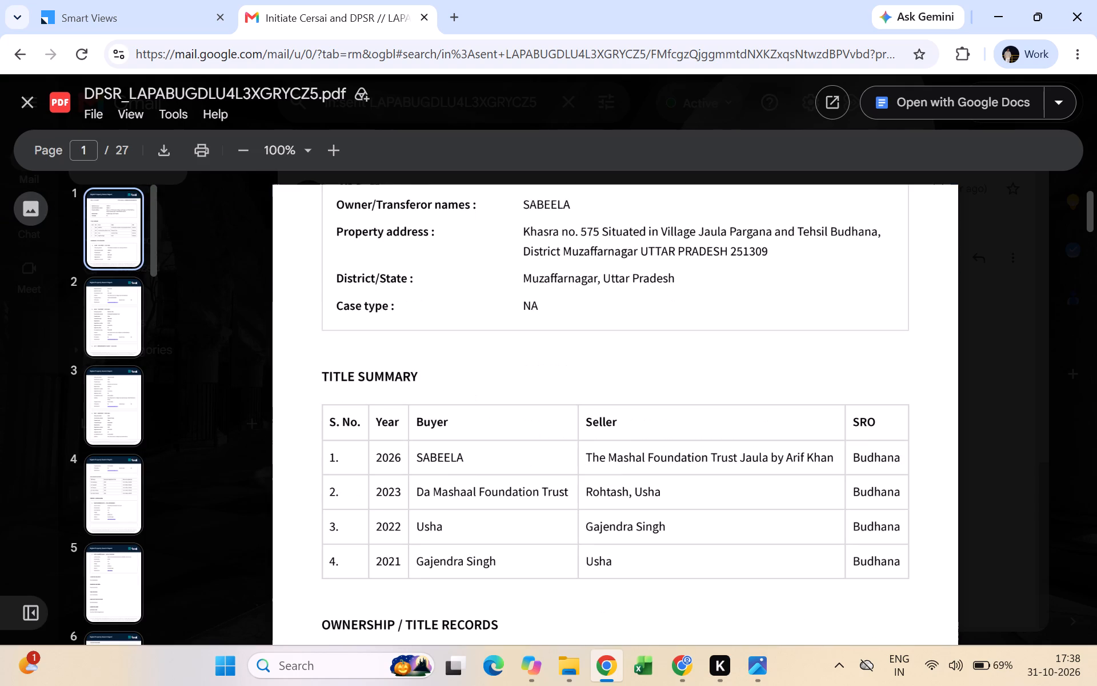
pyautogui.scroll(1, 655, 490)
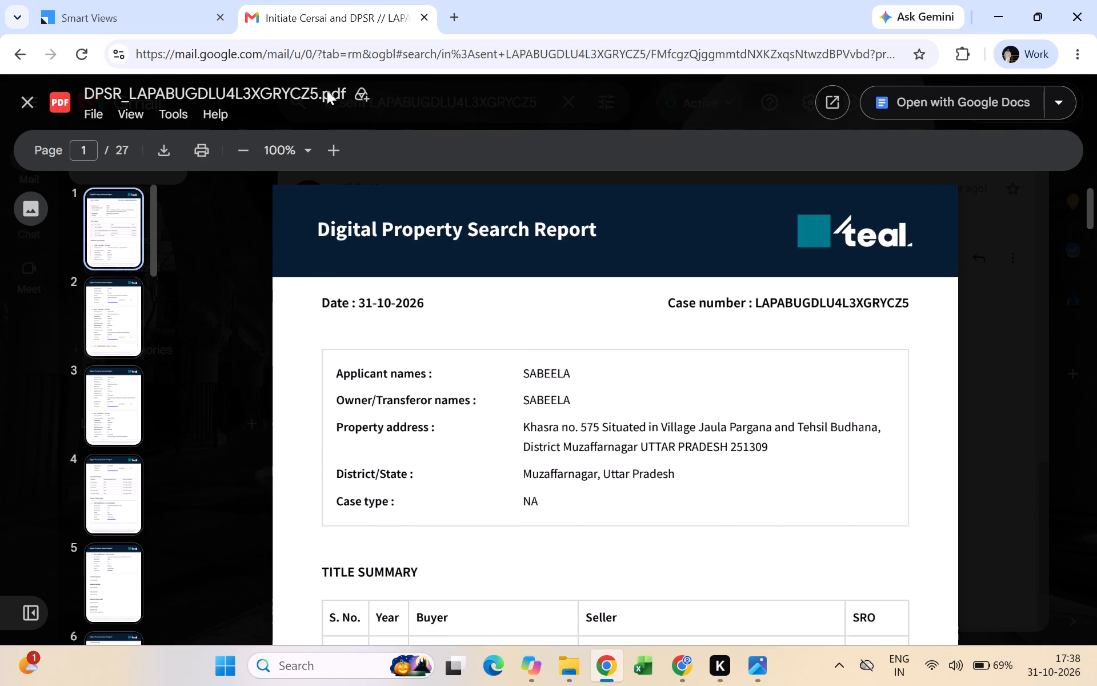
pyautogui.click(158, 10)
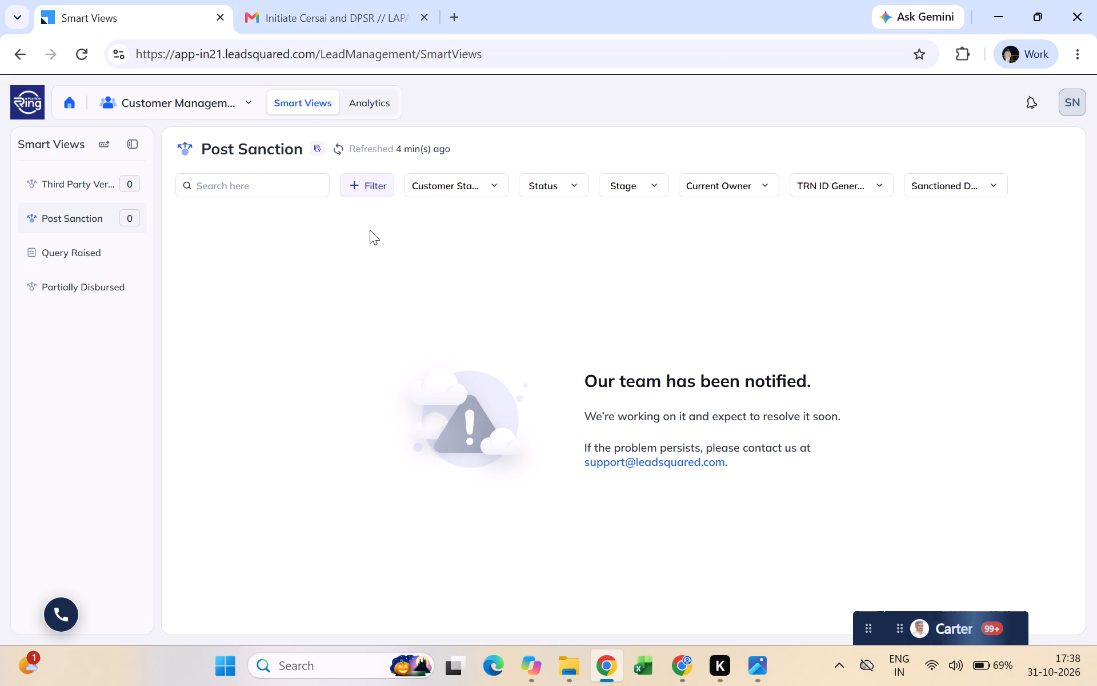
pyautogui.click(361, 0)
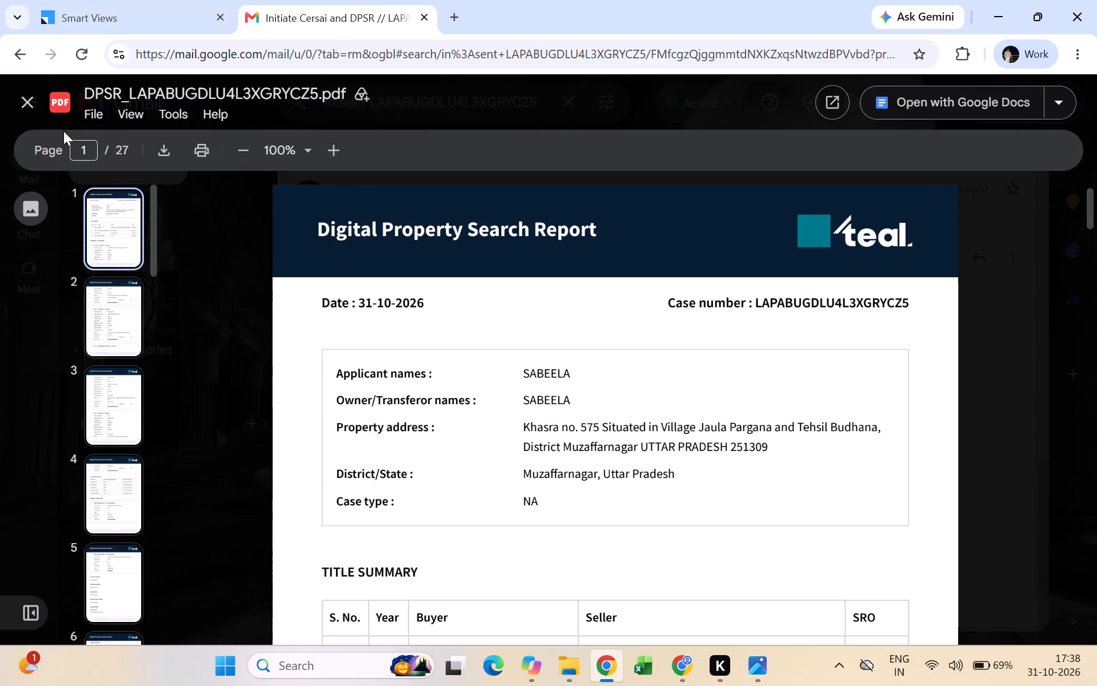
pyautogui.click(25, 105)
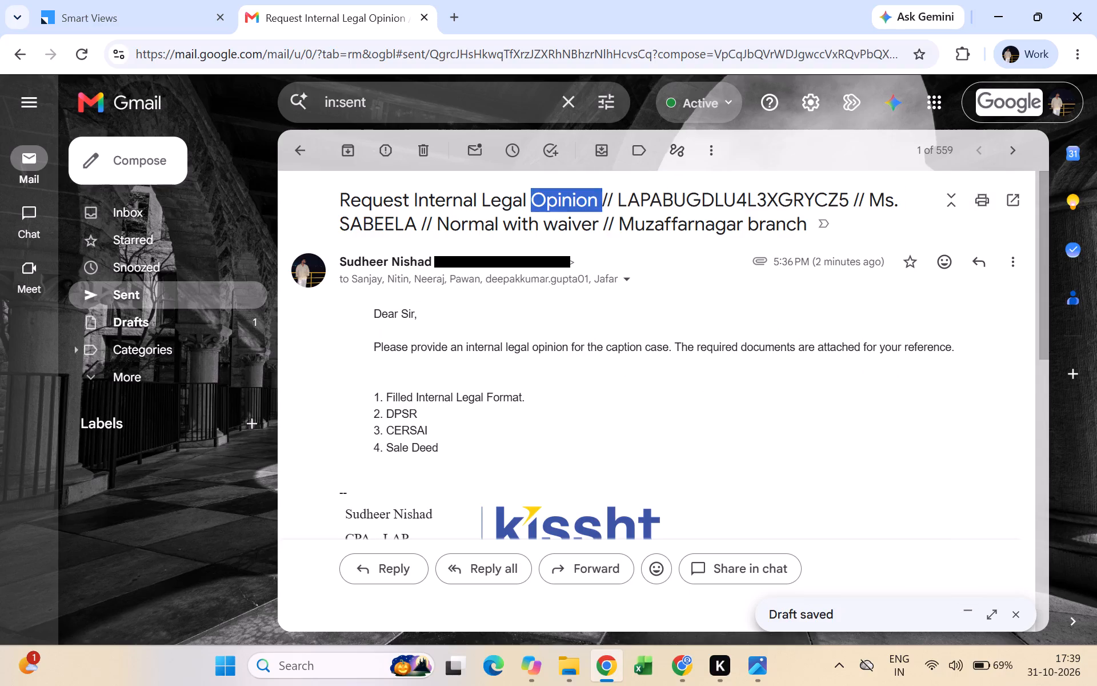
# Copy the sent internal legal opinion request's full subject line into the subject of the saved draft.
pyautogui.hotkey('ctrl', 'c')
pyautogui.click(854, 614)
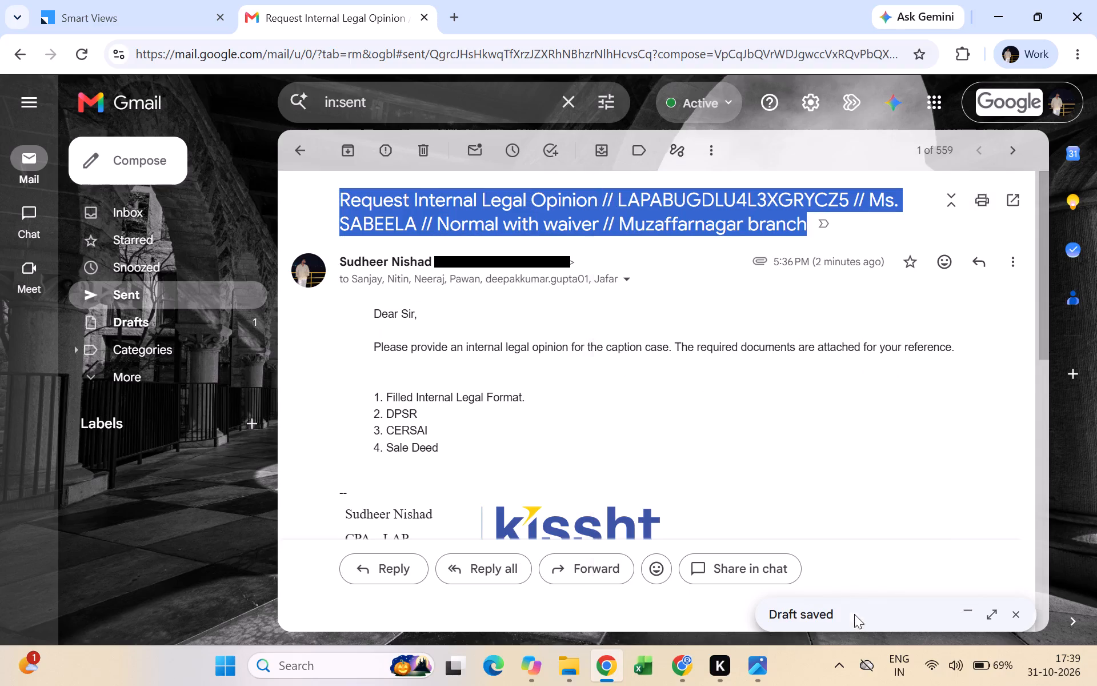
pyautogui.click(652, 252)
pyautogui.hotkey('ctrl', 'v')
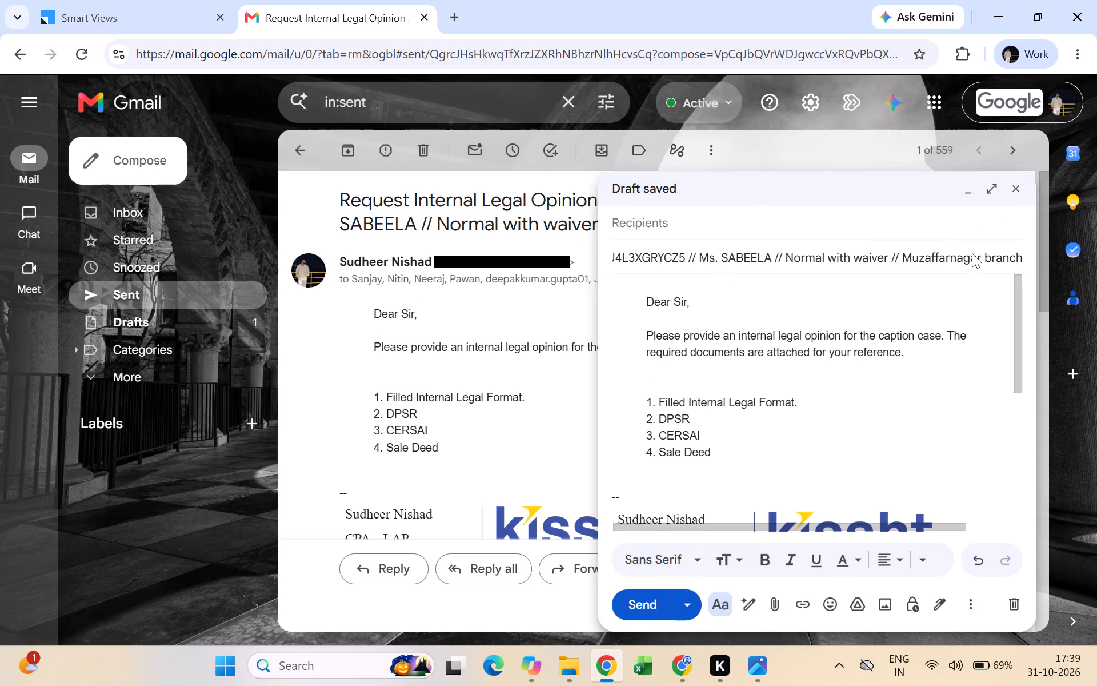
# Enlarge the draft, check its message and signature, and start adding a file attachment.
pyautogui.scroll(-8, 796, 444)
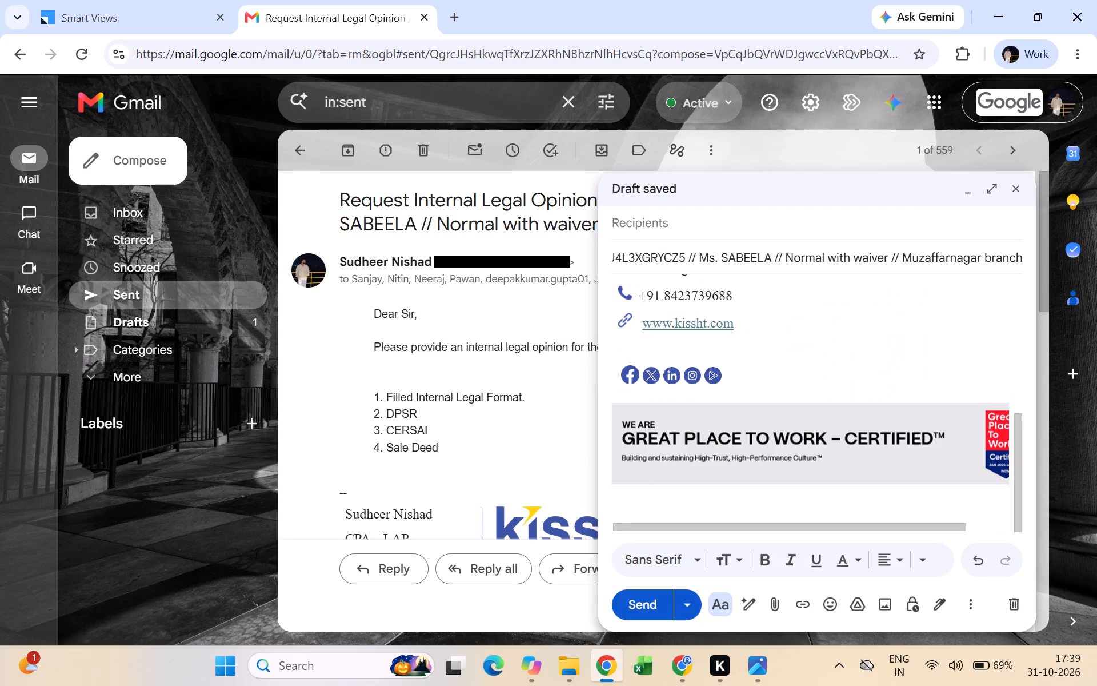
pyautogui.click(991, 187)
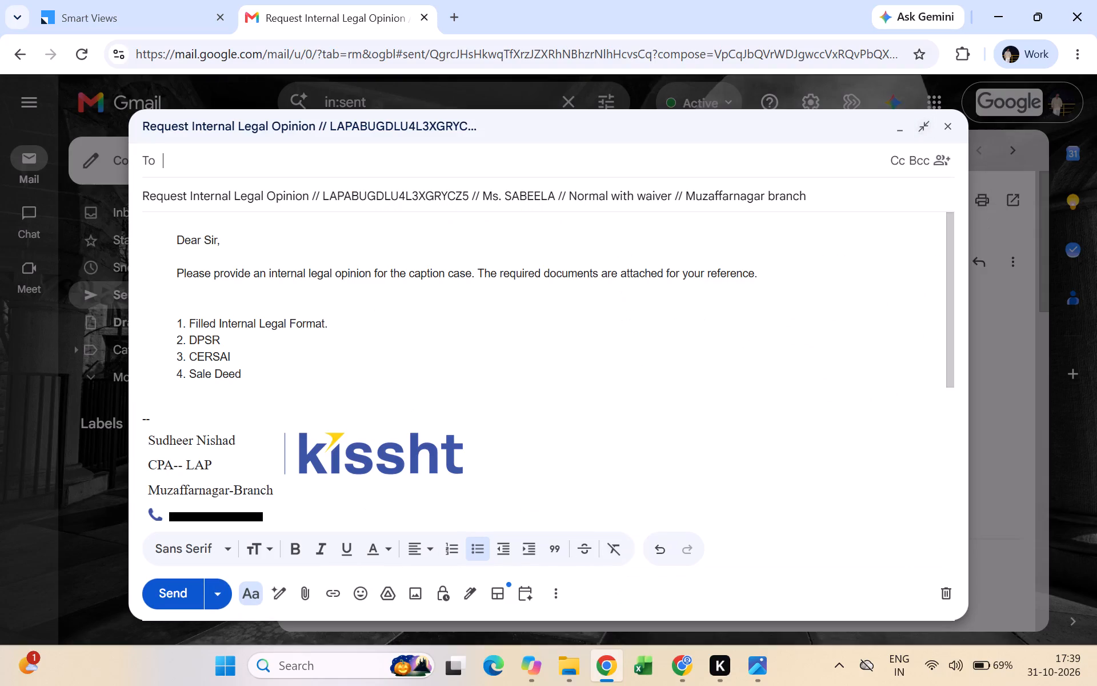
pyautogui.scroll(-3, 558, 294)
pyautogui.scroll(6, 558, 294)
pyautogui.scroll(-7, 558, 294)
pyautogui.scroll(8, 558, 294)
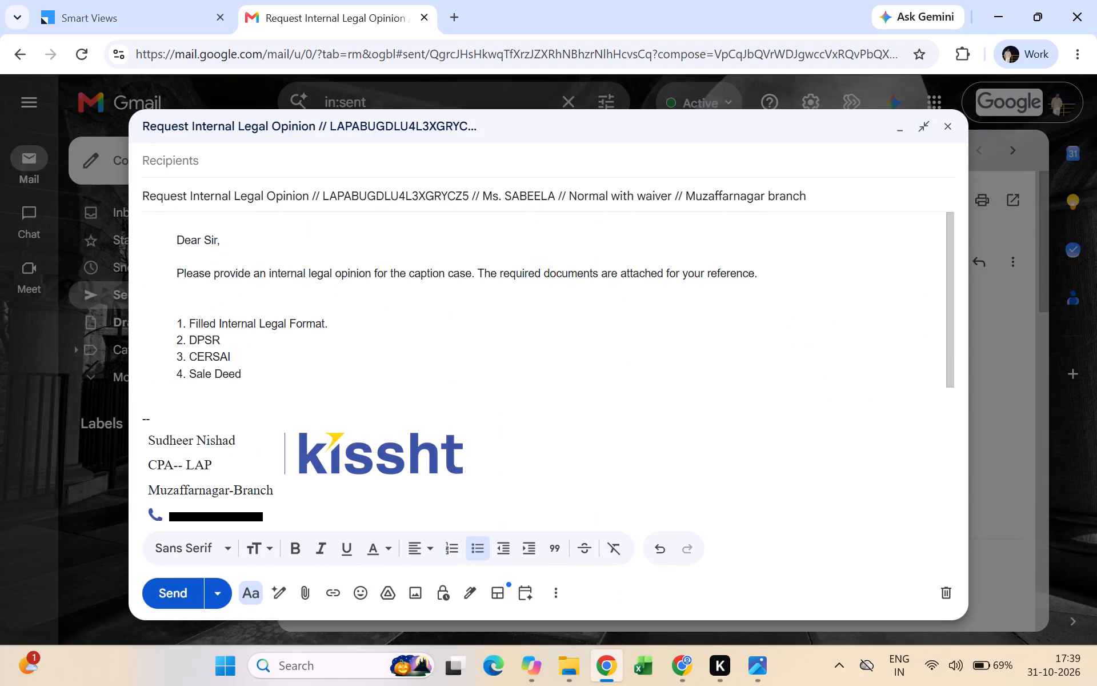
pyautogui.scroll(-5, 392, 342)
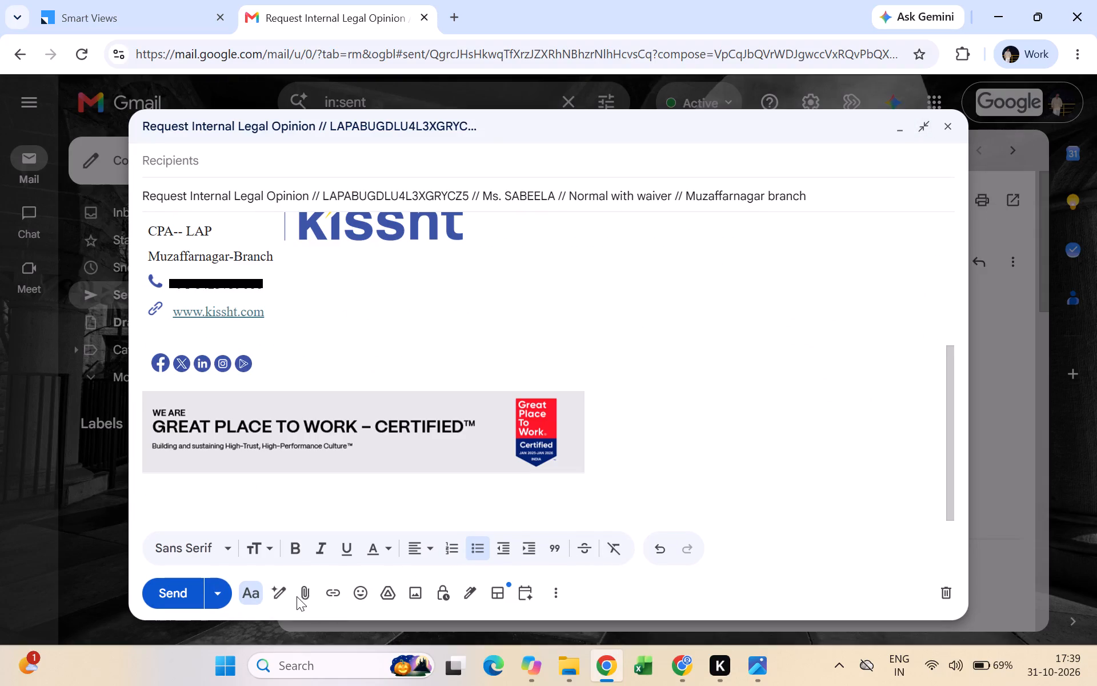
pyautogui.click(299, 592)
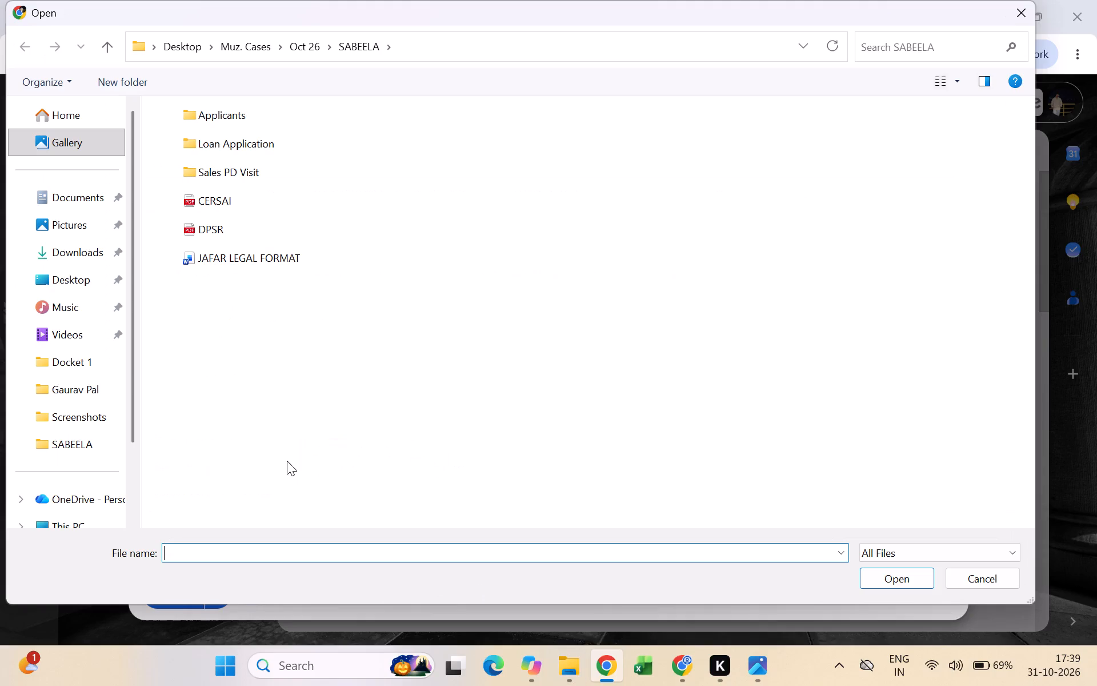
pyautogui.keyDown('ctrl'); pyautogui.click(289, 257); pyautogui.keyUp('ctrl')
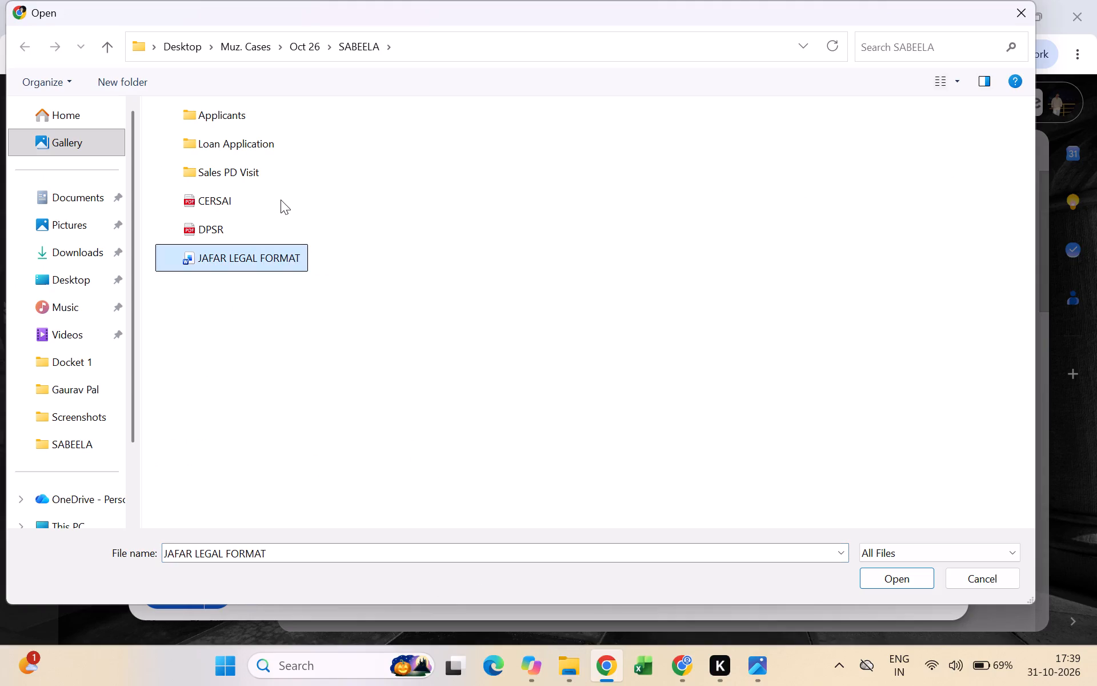
pyautogui.keyDown('ctrl'); pyautogui.click(282, 196); pyautogui.keyUp('ctrl')
pyautogui.click(885, 573)
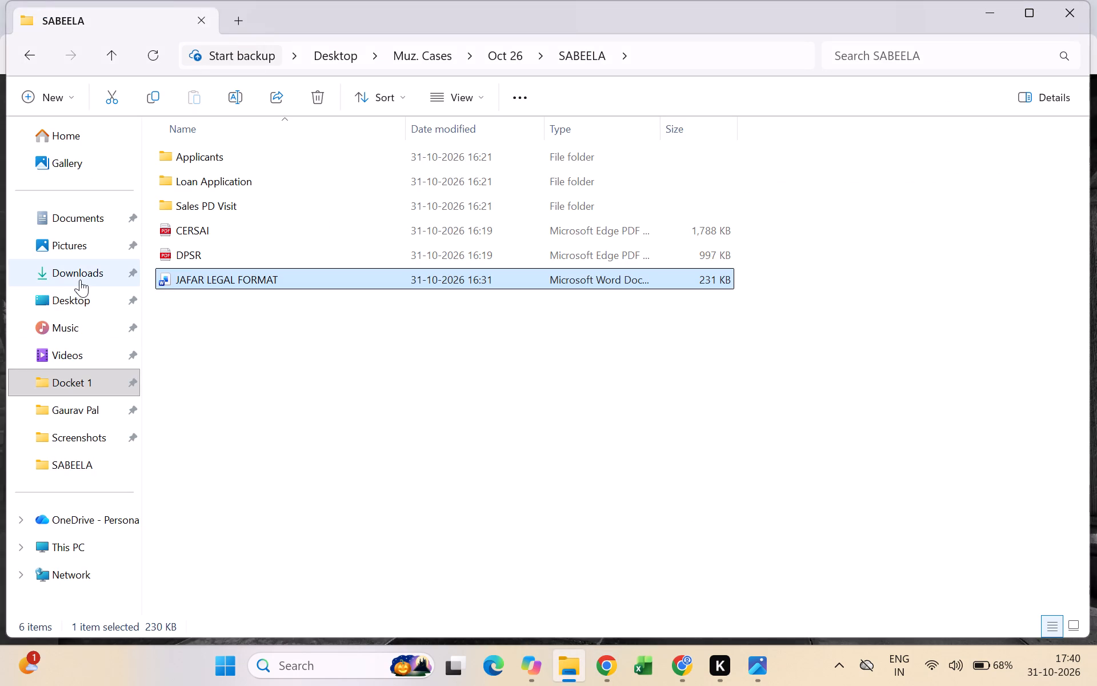
pyautogui.doubleClick(79, 276)
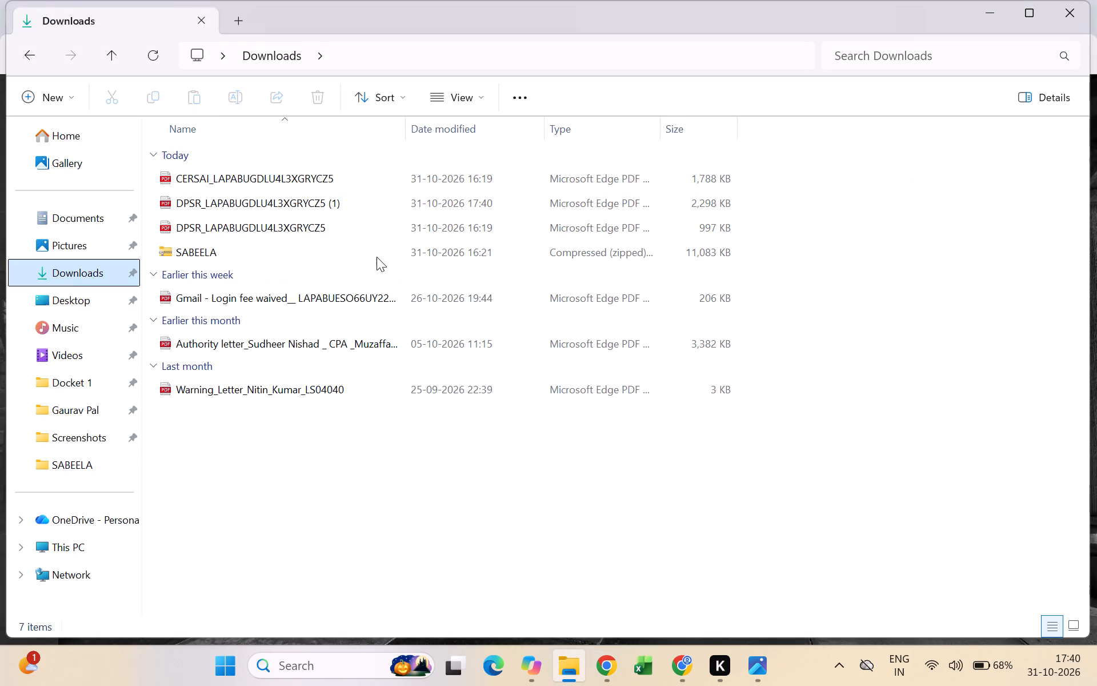
pyautogui.click(349, 203)
pyautogui.keyDown('ctrl'); pyautogui.moveTo(349, 203); pyautogui.dragTo(382, 218); pyautogui.keyUp('ctrl')
pyautogui.hotkey('ctrl', 'c')
pyautogui.hotkey('ctrl', 'c')
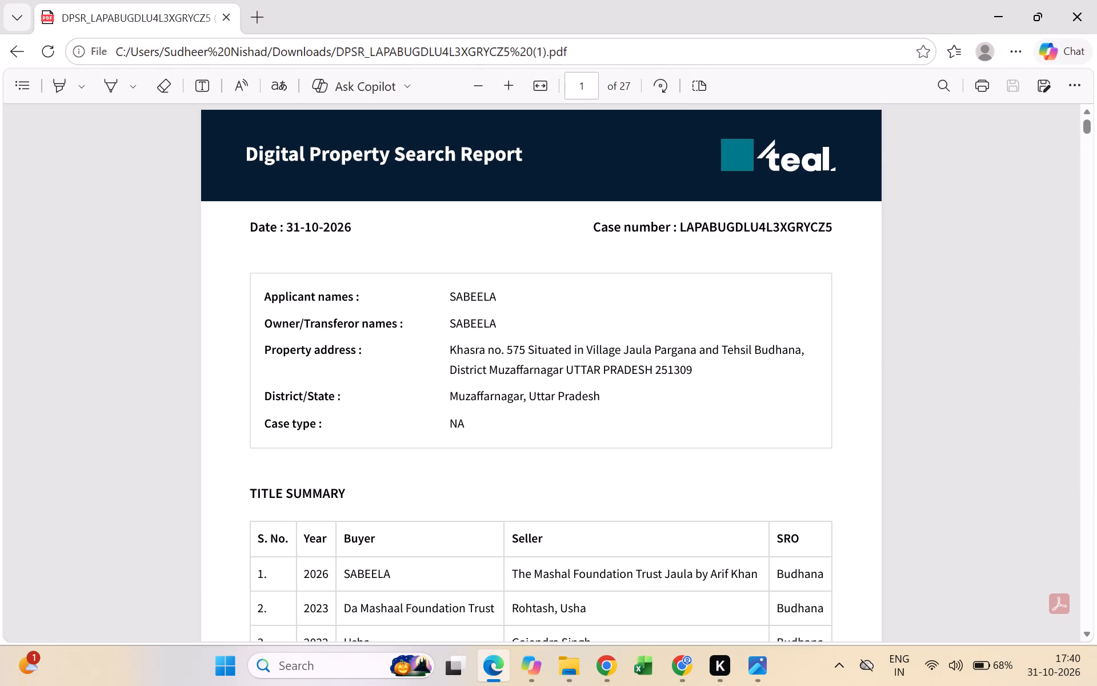
# Close the open DPSR report and replace the old DPSR in the Oct 26 case folder with the newly downloaded copy marked (1).
pyautogui.scroll(-4, 579, 516)
pyautogui.click(1084, 21)
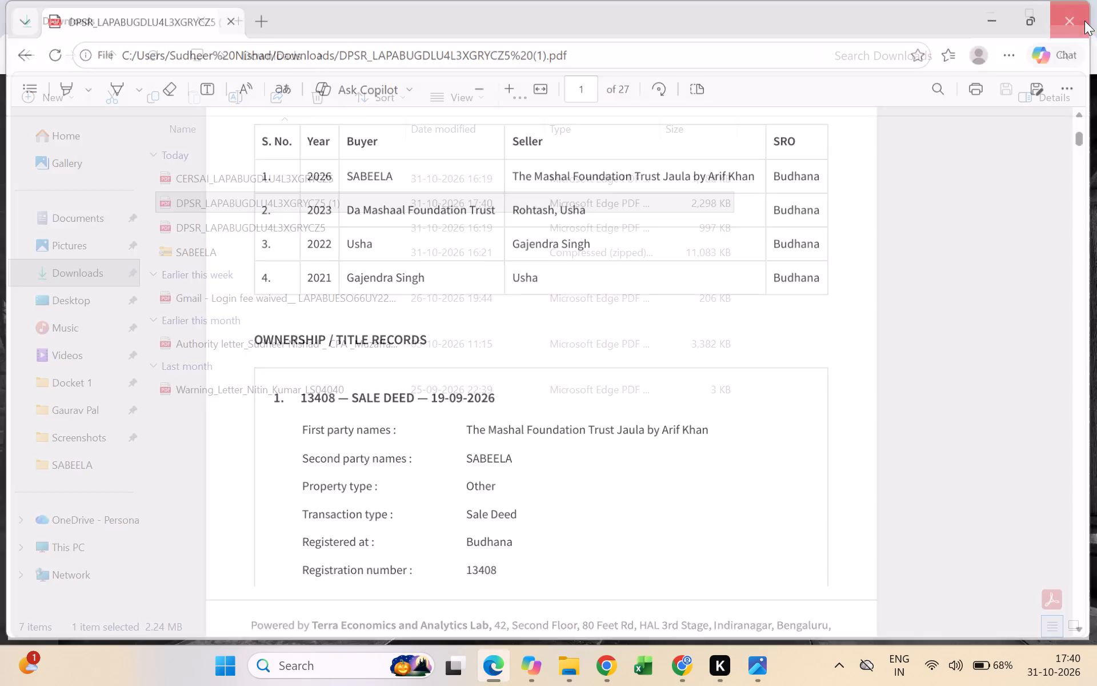
pyautogui.hotkey('ctrl', 'c')
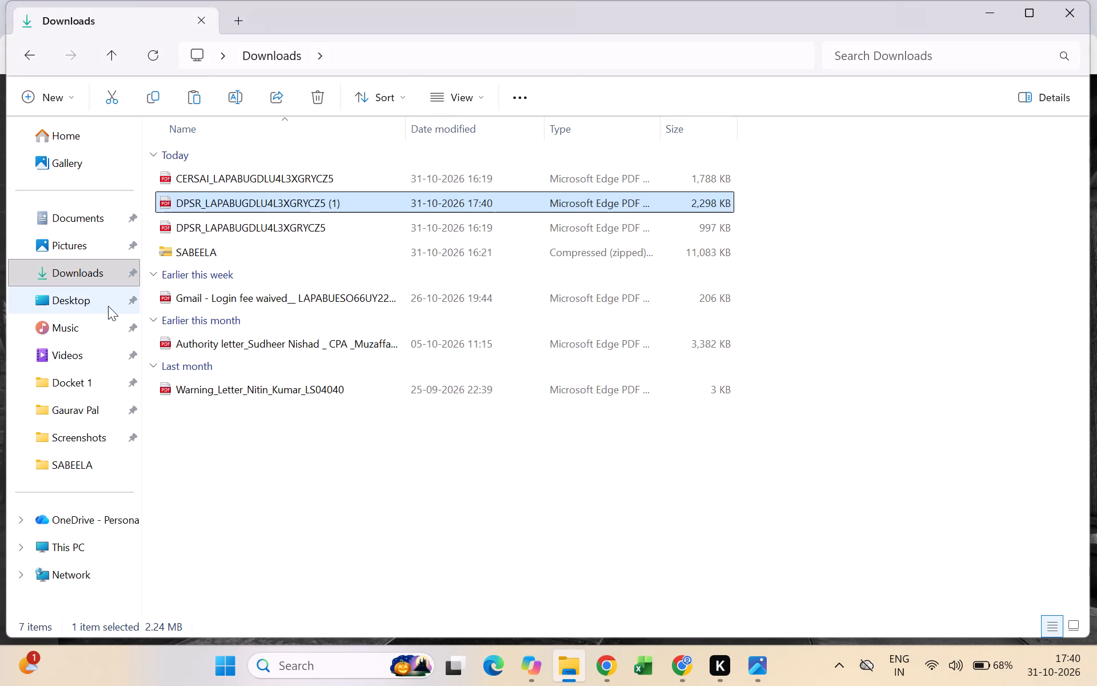
pyautogui.doubleClick(81, 302)
pyautogui.doubleClick(497, 193)
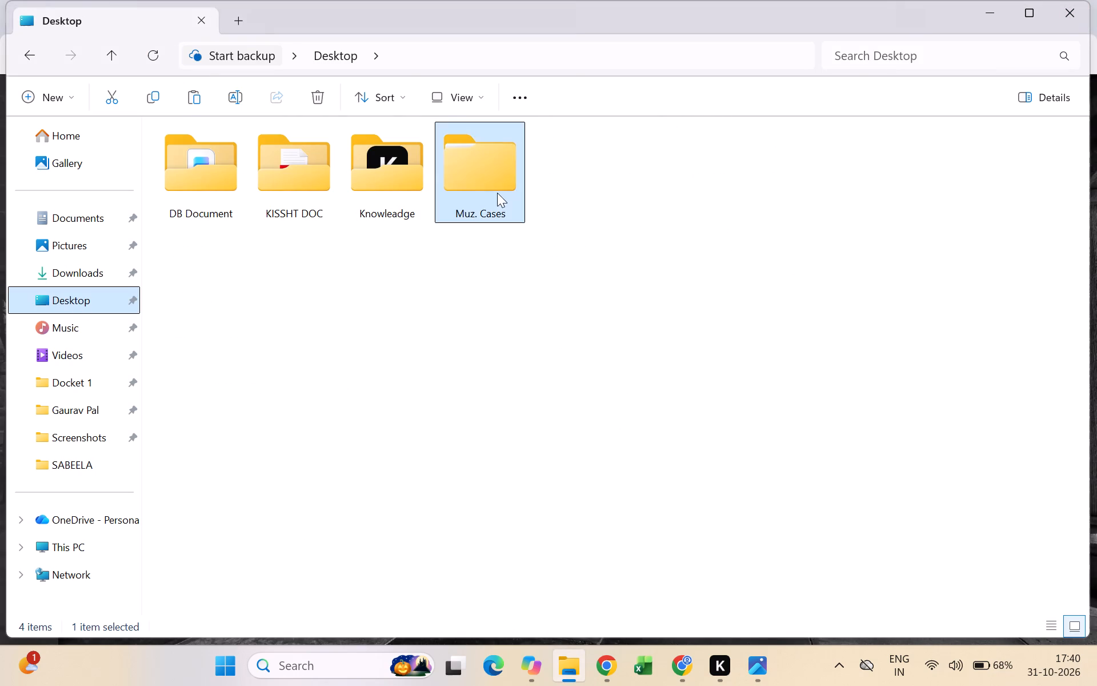
pyautogui.doubleClick(248, 205)
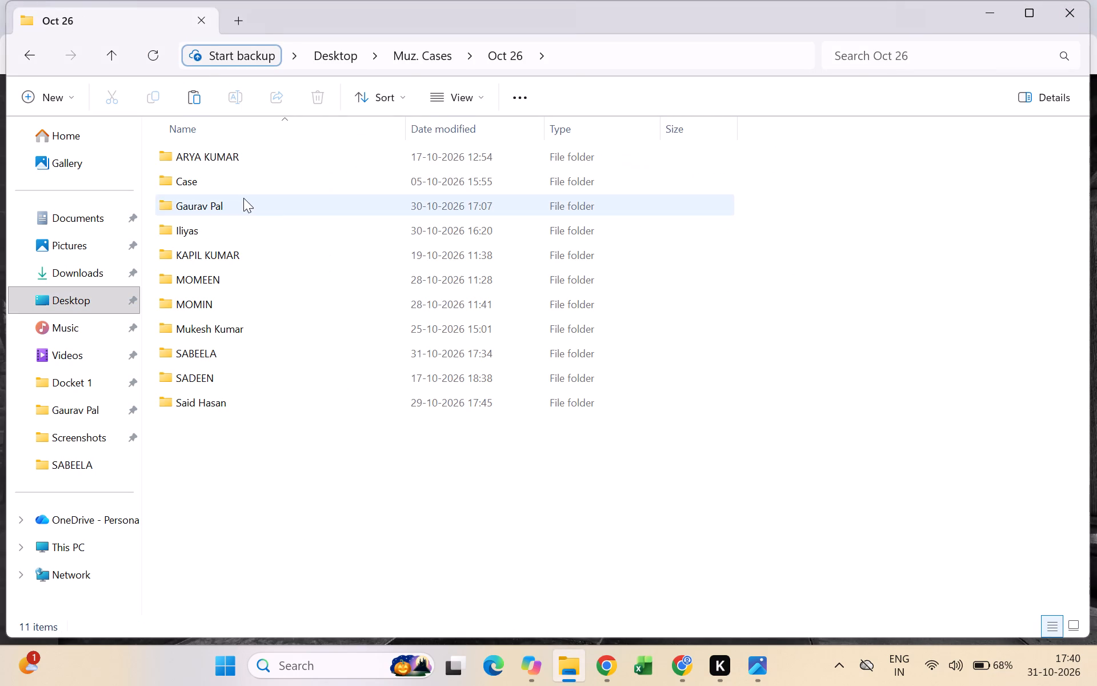
pyautogui.doubleClick(249, 353)
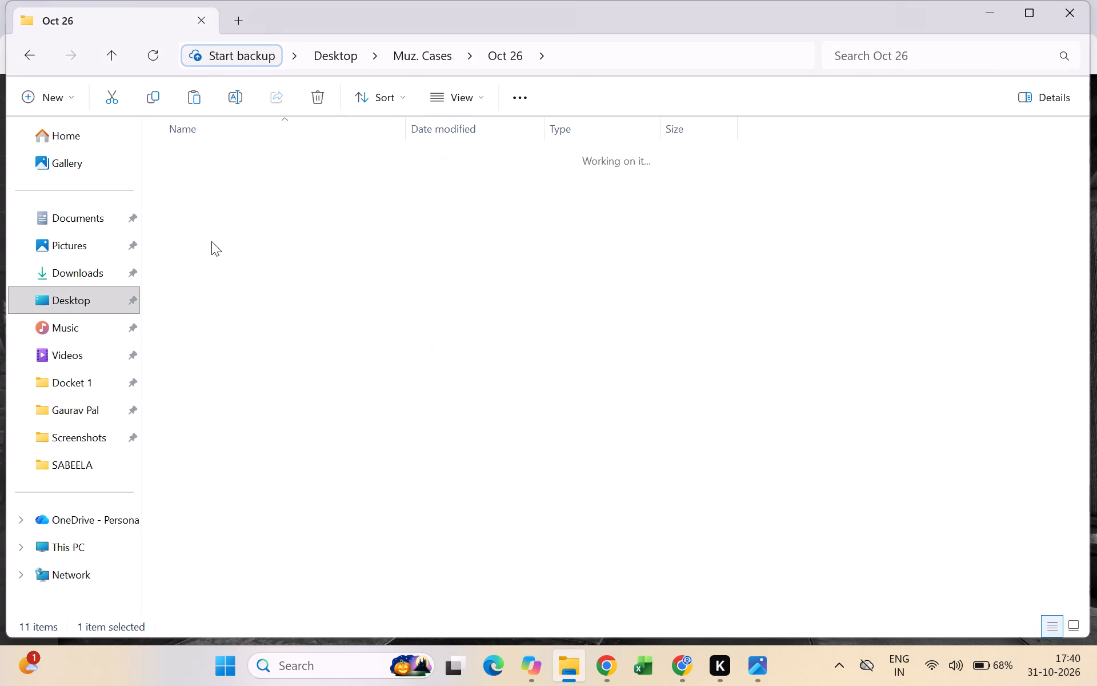
pyautogui.click(253, 259)
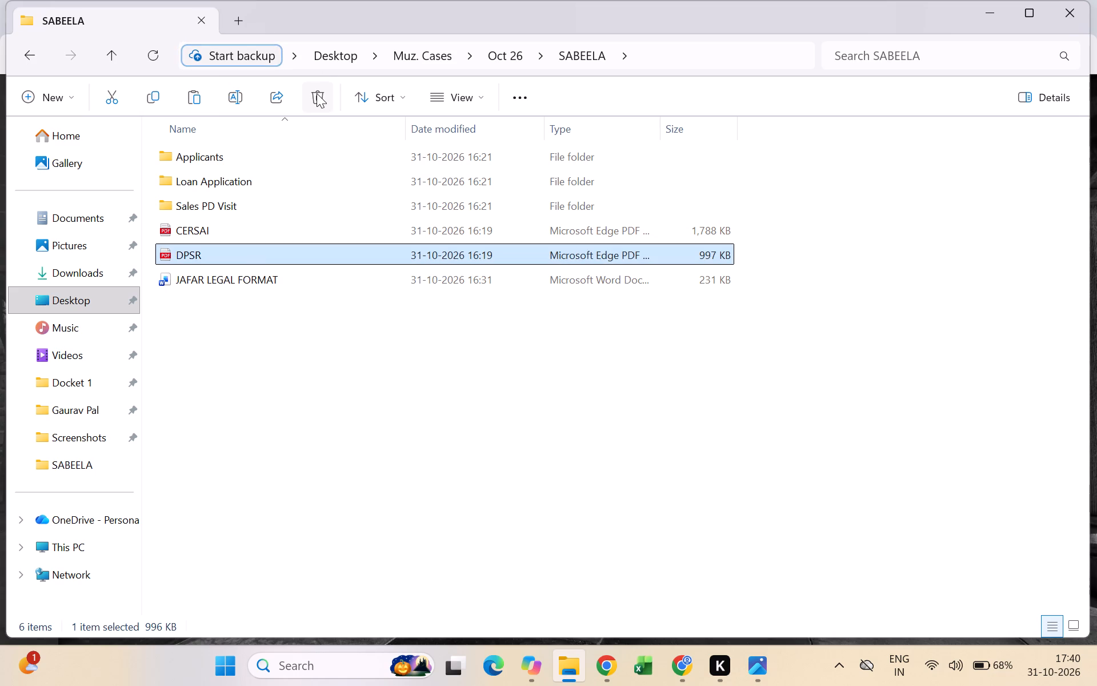
pyautogui.click(317, 93)
pyautogui.hotkey('ctrl', 'v')
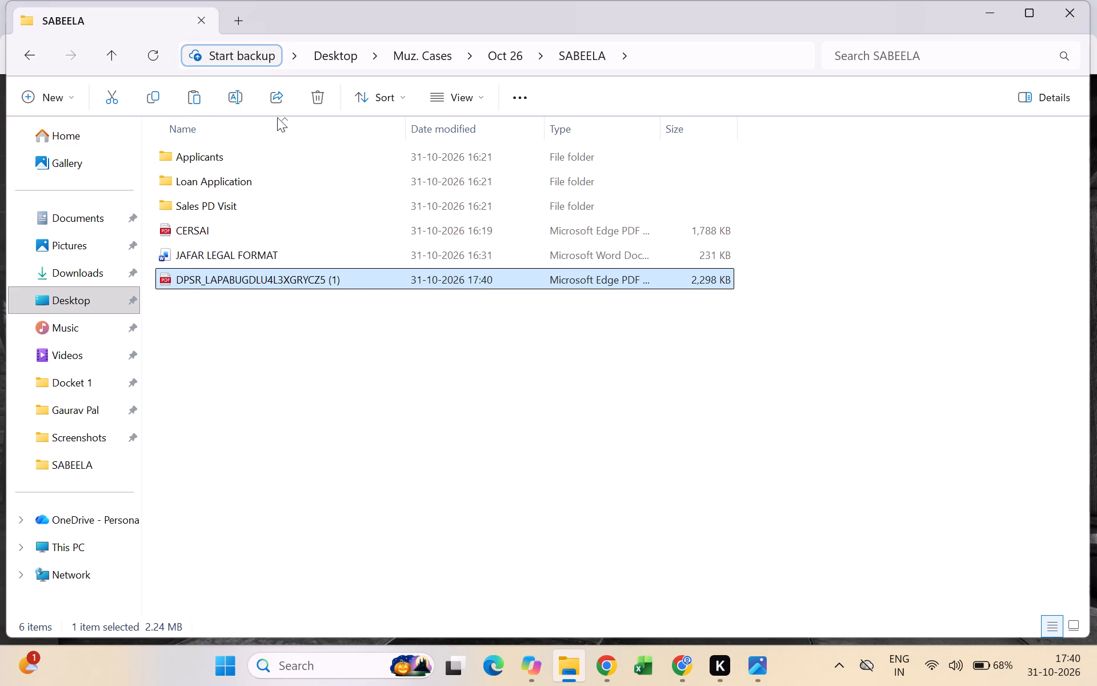
# Rename the copied report in the case folder as DPSR_.
pyautogui.click(234, 97)
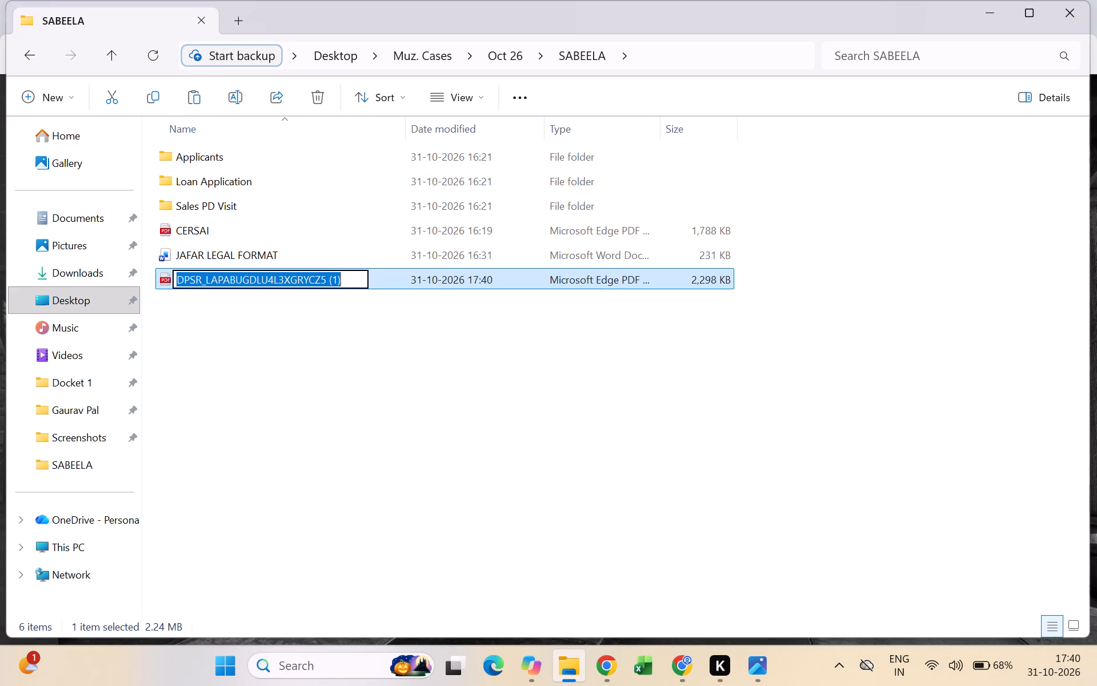
pyautogui.click(351, 283)
pyautogui.press('BackSpace')
pyautogui.press('BackSpace')
pyautogui.press('BackSpace')
pyautogui.press('BackSpace')
pyautogui.press('BackSpace')
pyautogui.press('BackSpace')
pyautogui.press('BackSpace')
pyautogui.press('BackSpace')
pyautogui.press('BackSpace')
pyautogui.press('BackSpace')
pyautogui.press('BackSpace')
pyautogui.press('BackSpace')
pyautogui.press('BackSpace')
pyautogui.press('BackSpace')
pyautogui.press('BackSpace')
pyautogui.press('BackSpace')
pyautogui.press('BackSpace')
pyautogui.press('BackSpace')
pyautogui.press('BackSpace')
pyautogui.press('BackSpace')
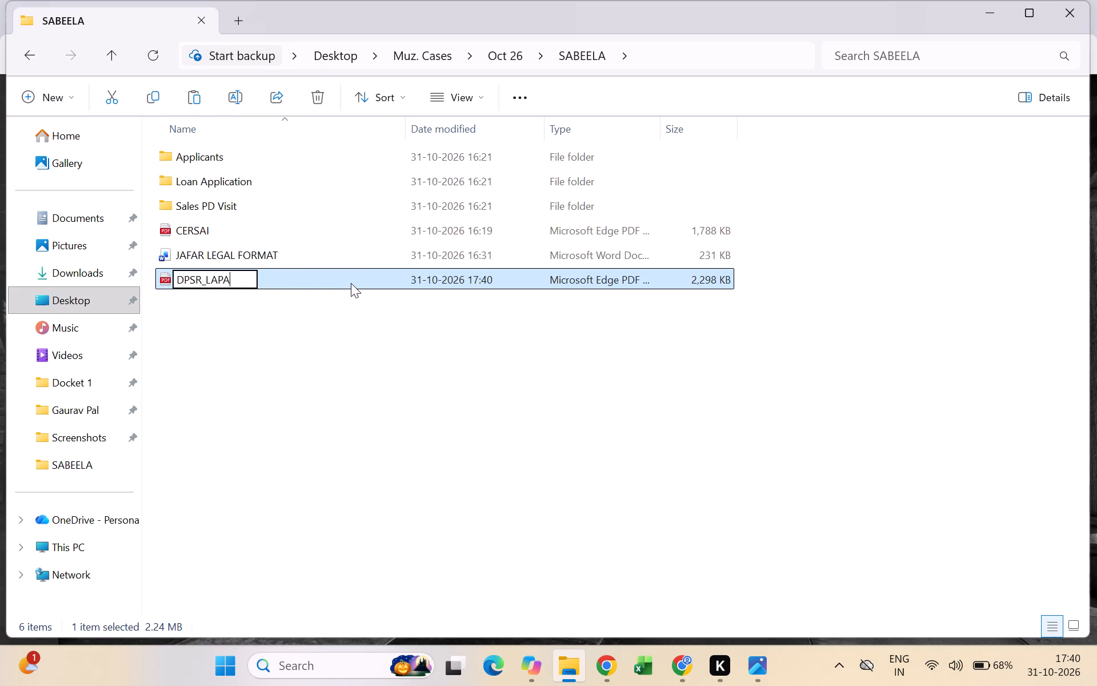
pyautogui.press('BackSpace')
pyautogui.press('BackSpace')
pyautogui.press('BackSpace')
pyautogui.press('BackSpace')
pyautogui.click(340, 321)
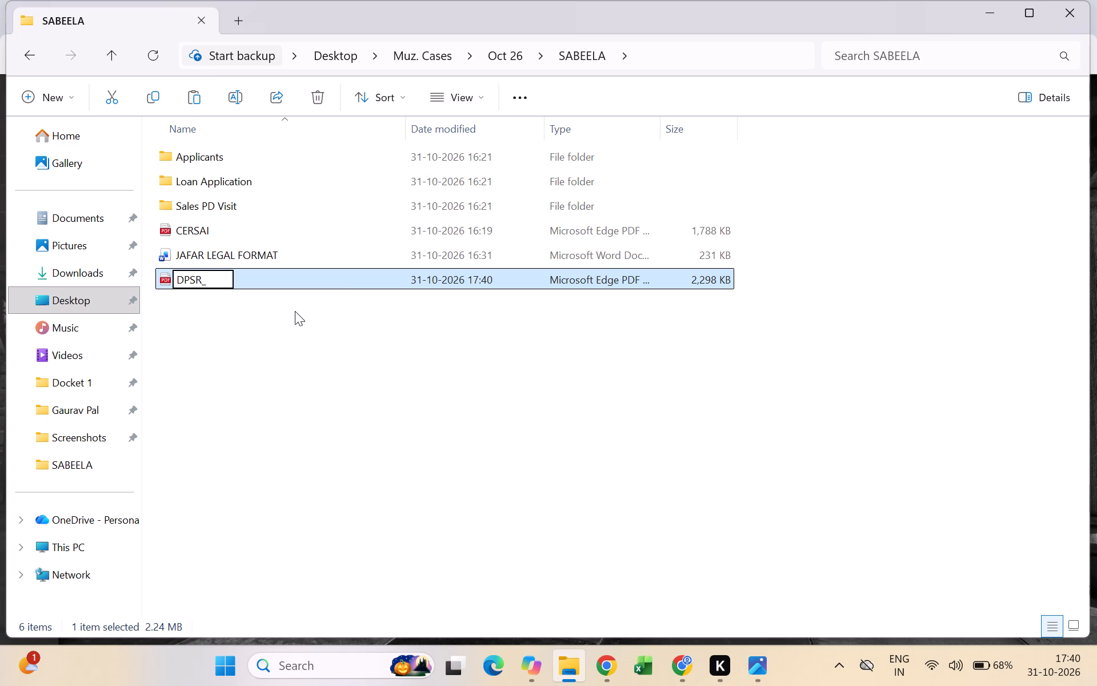
# Open DPSR_.pdf and skim its title, khata and search records and the attached sale deed and land record pages.
pyautogui.doubleClick(319, 252)
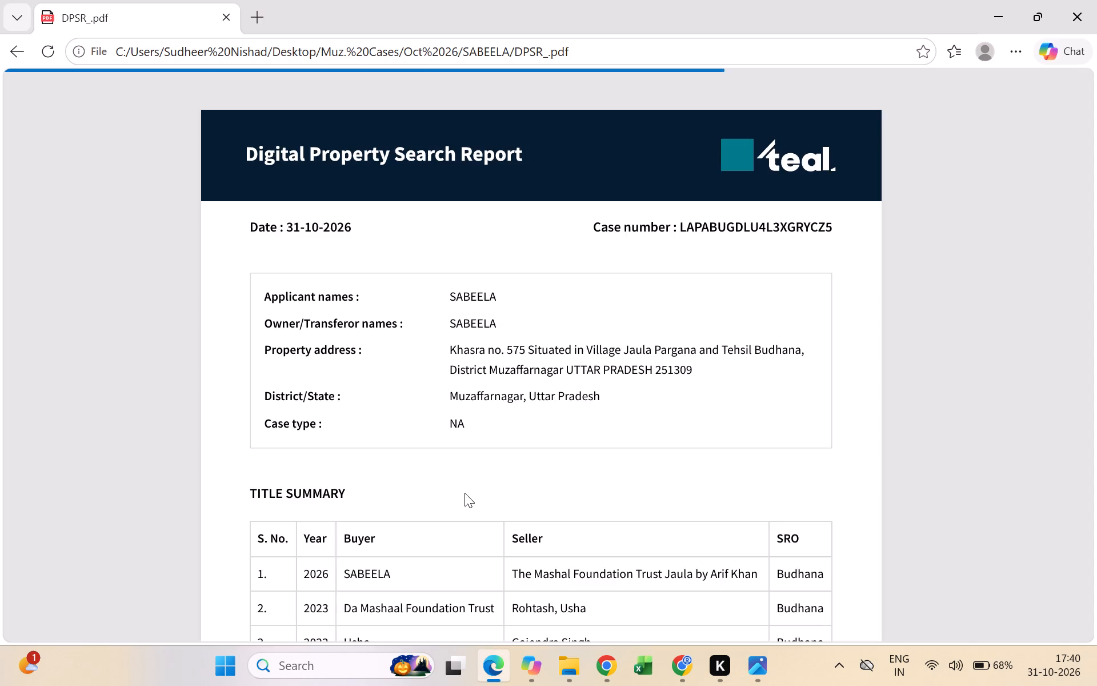
pyautogui.scroll(-17, 465, 493)
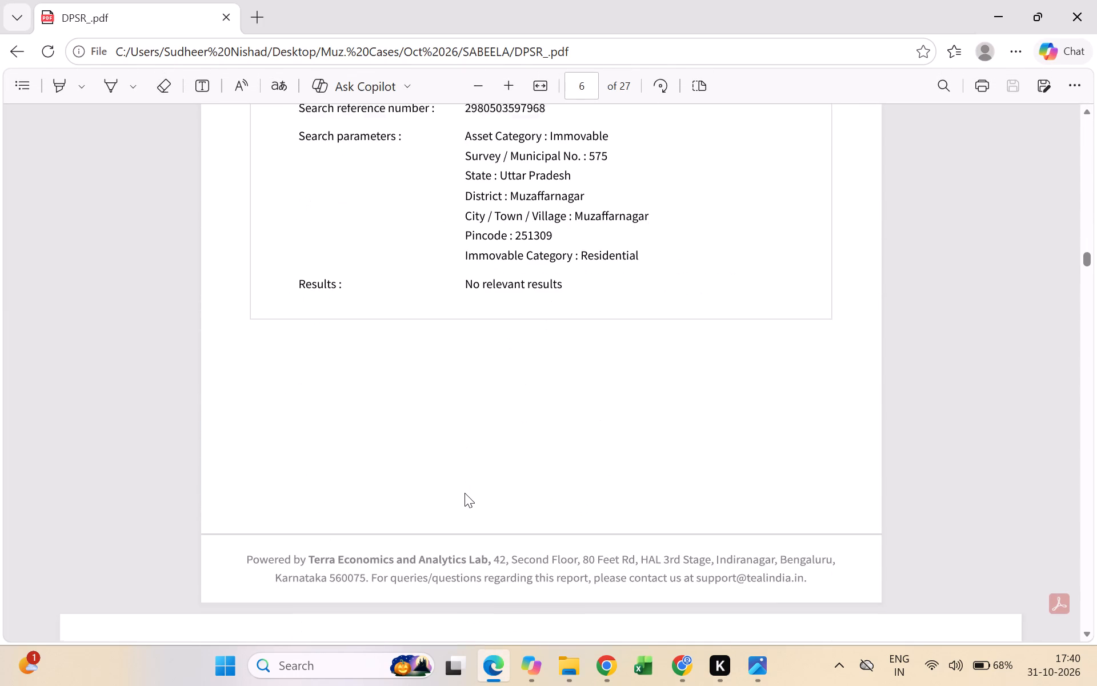
pyautogui.scroll(-12, 465, 493)
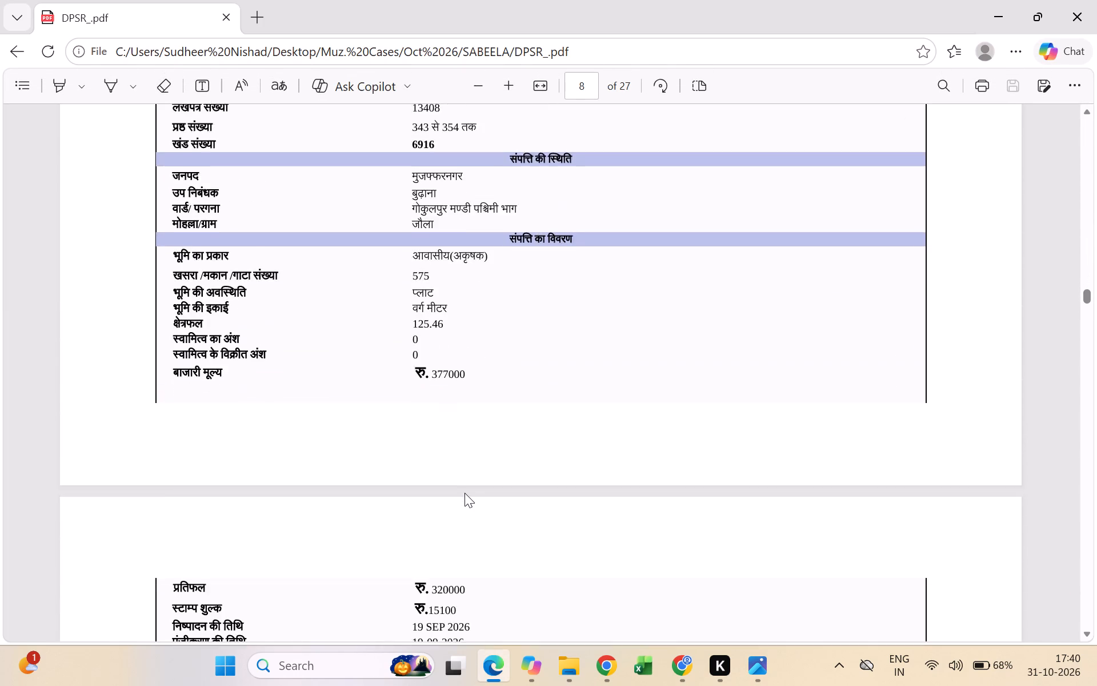
pyautogui.scroll(-2, 465, 493)
pyautogui.scroll(8, 465, 493)
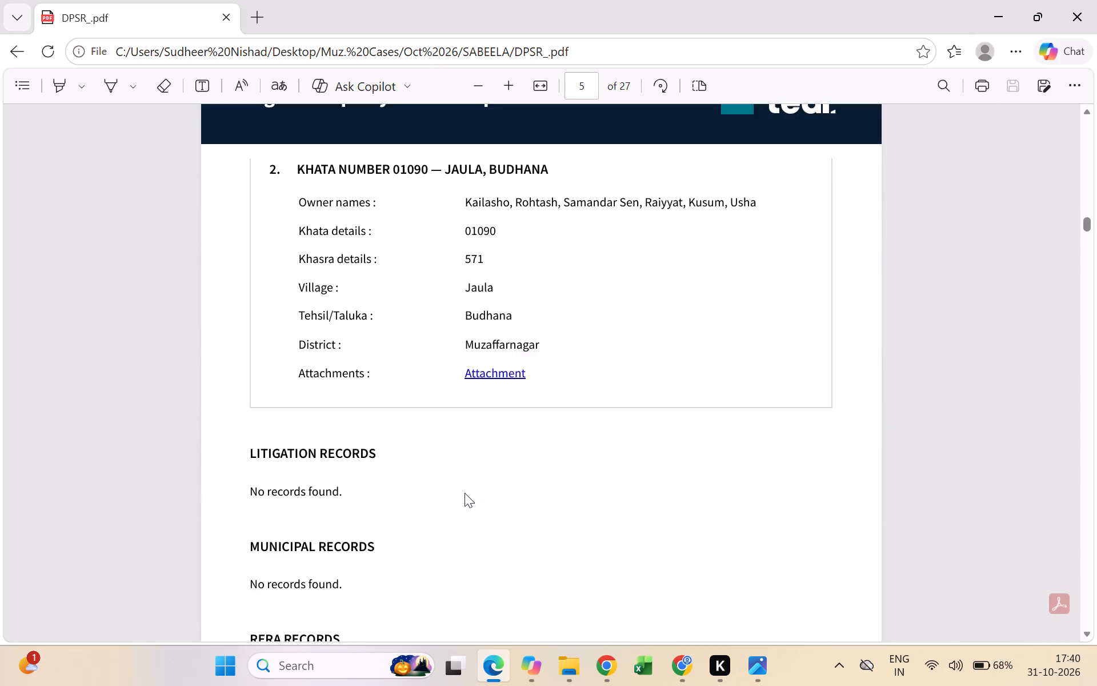
pyautogui.scroll(-15, 465, 493)
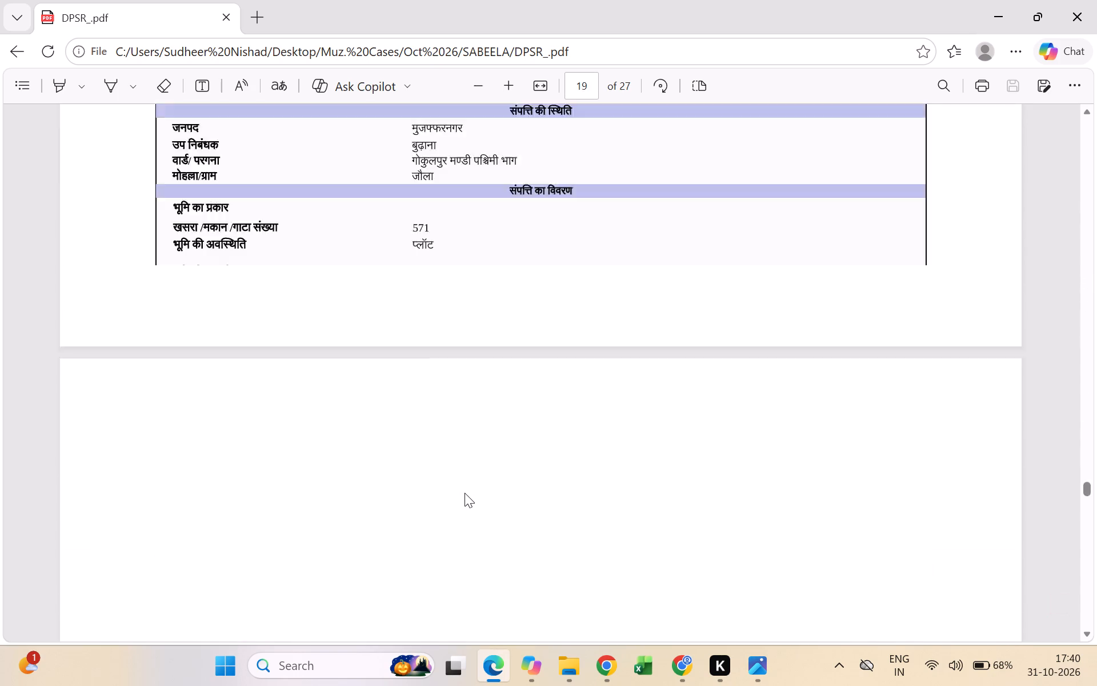
pyautogui.scroll(-8, 465, 493)
pyautogui.scroll(3, 465, 493)
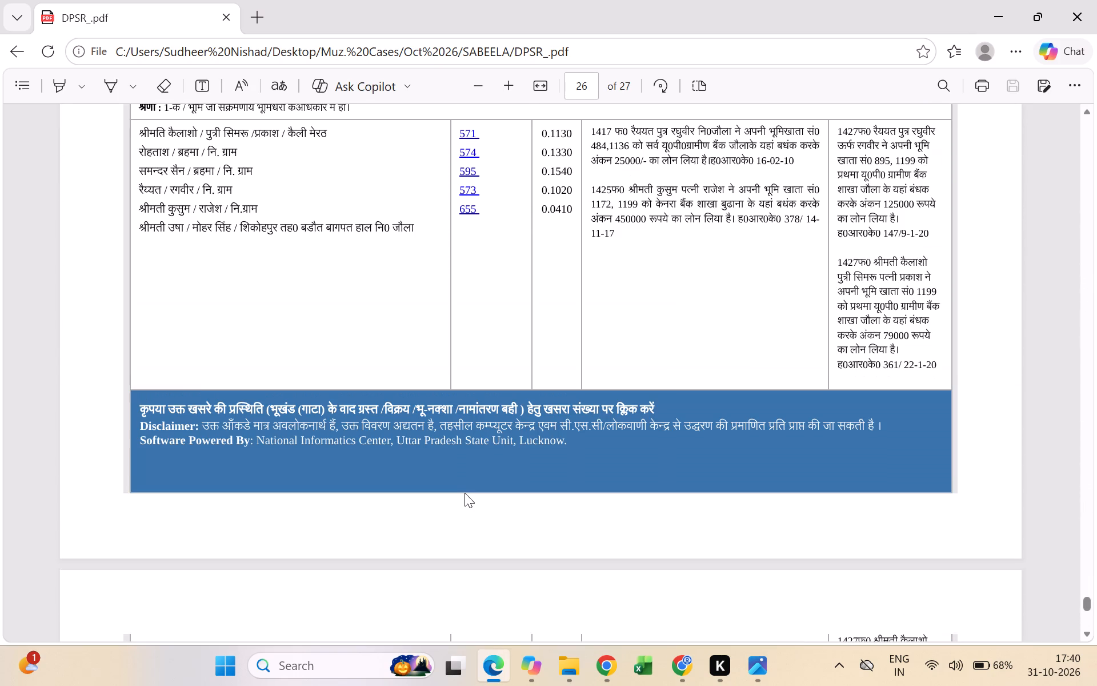
# Examine the Bhulekh khata record on pages 26 and 27, including its owners, khasra areas, orders and loan remarks.
pyautogui.scroll(2, 465, 493)
pyautogui.scroll(2, 815, 430)
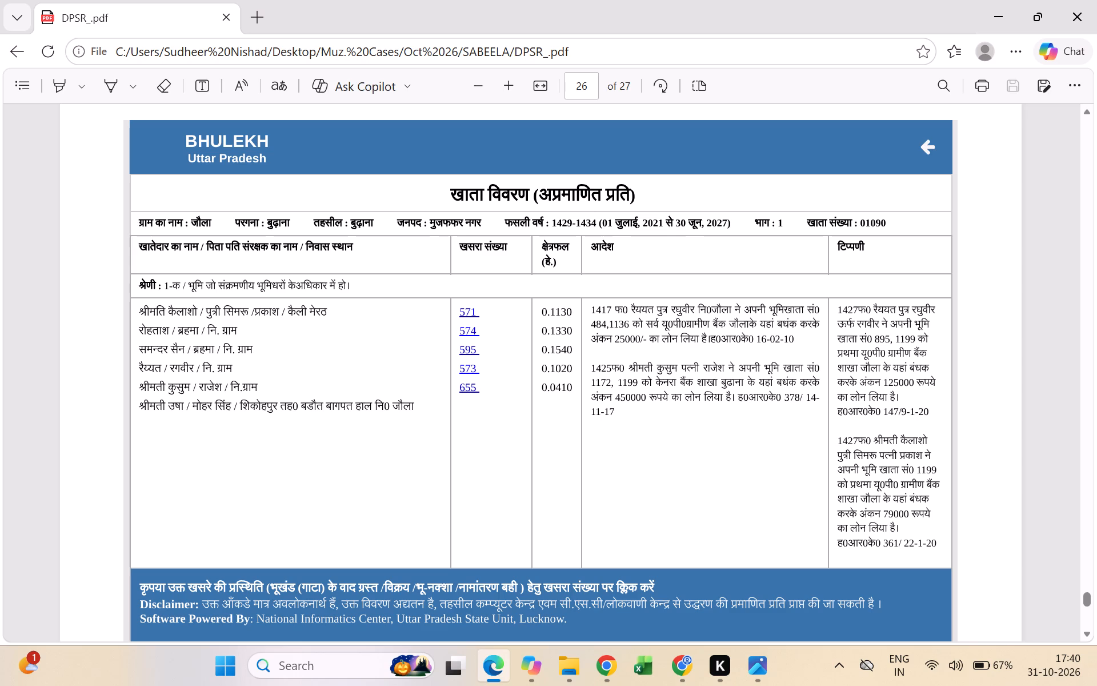
pyautogui.scroll(-2, 899, 516)
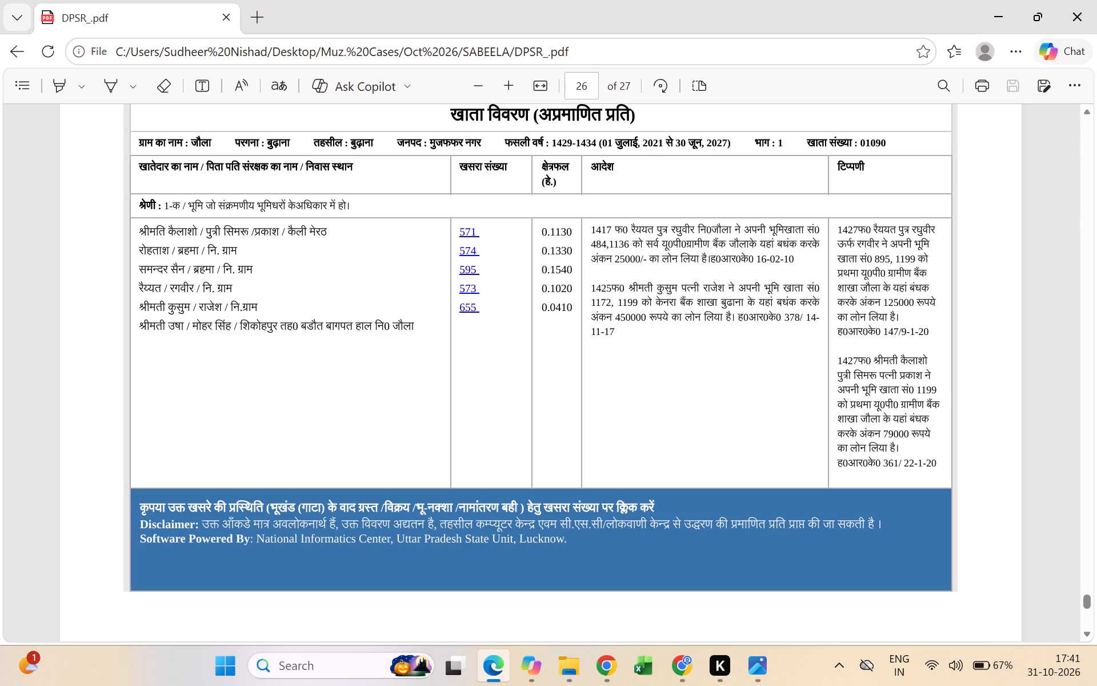
pyautogui.scroll(-2, 912, 421)
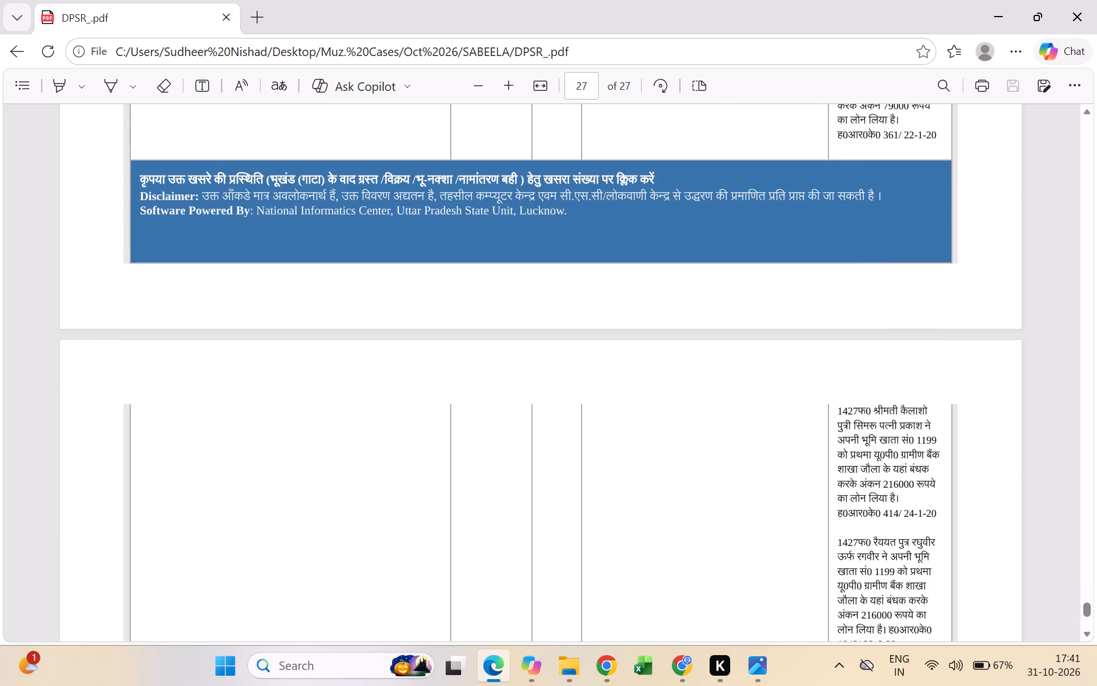
pyautogui.scroll(-2, 912, 421)
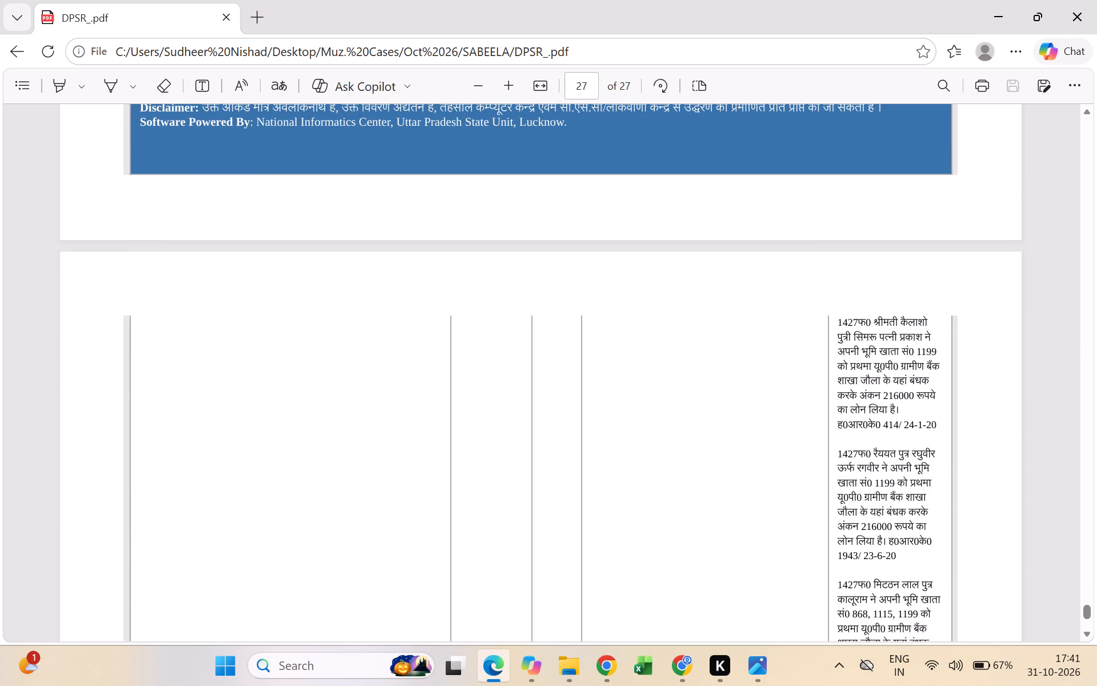
pyautogui.scroll(-2, 902, 532)
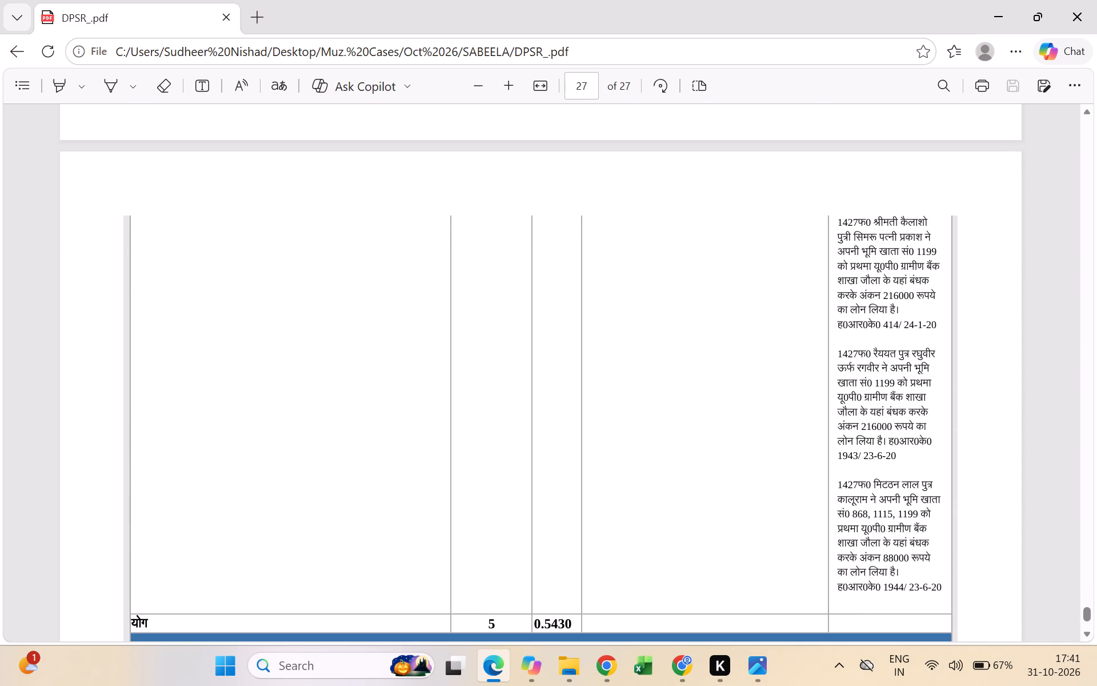
pyautogui.scroll(-4, 902, 491)
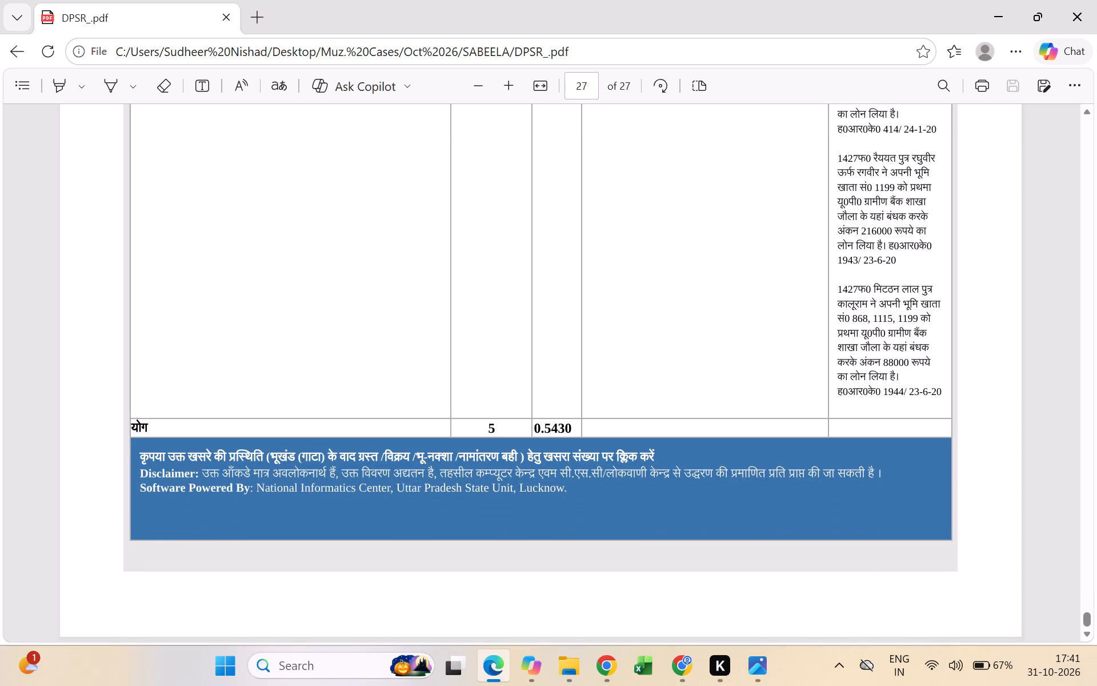
pyautogui.scroll(-2, 902, 491)
pyautogui.scroll(6, 902, 491)
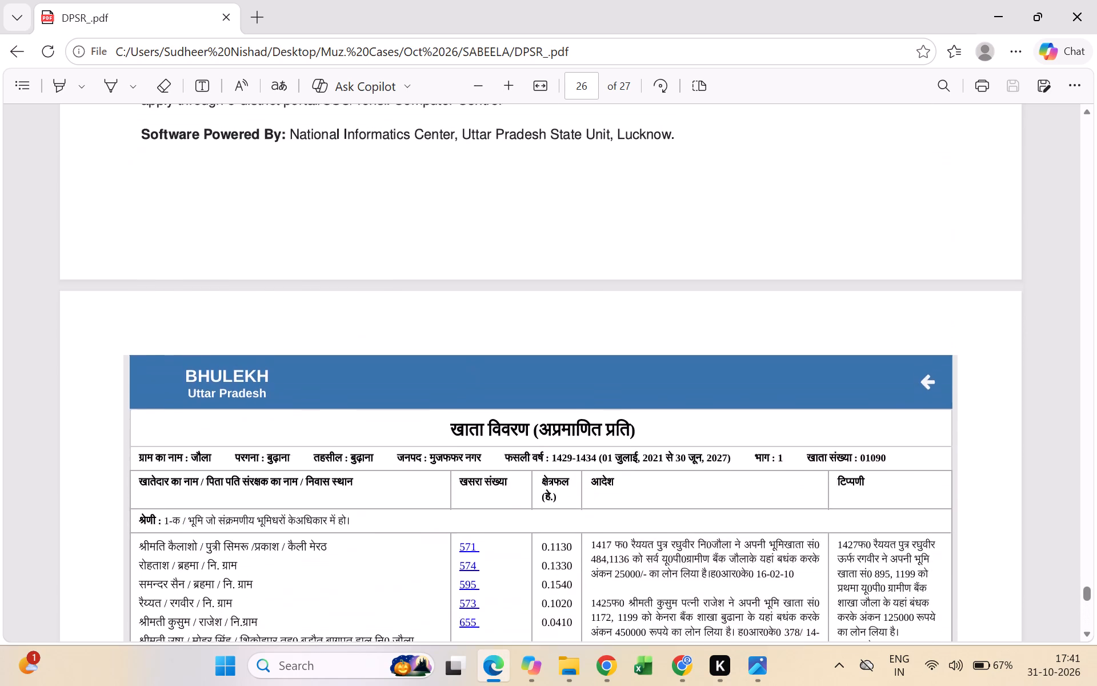
pyautogui.scroll(2, 902, 491)
pyautogui.scroll(-1, 868, 450)
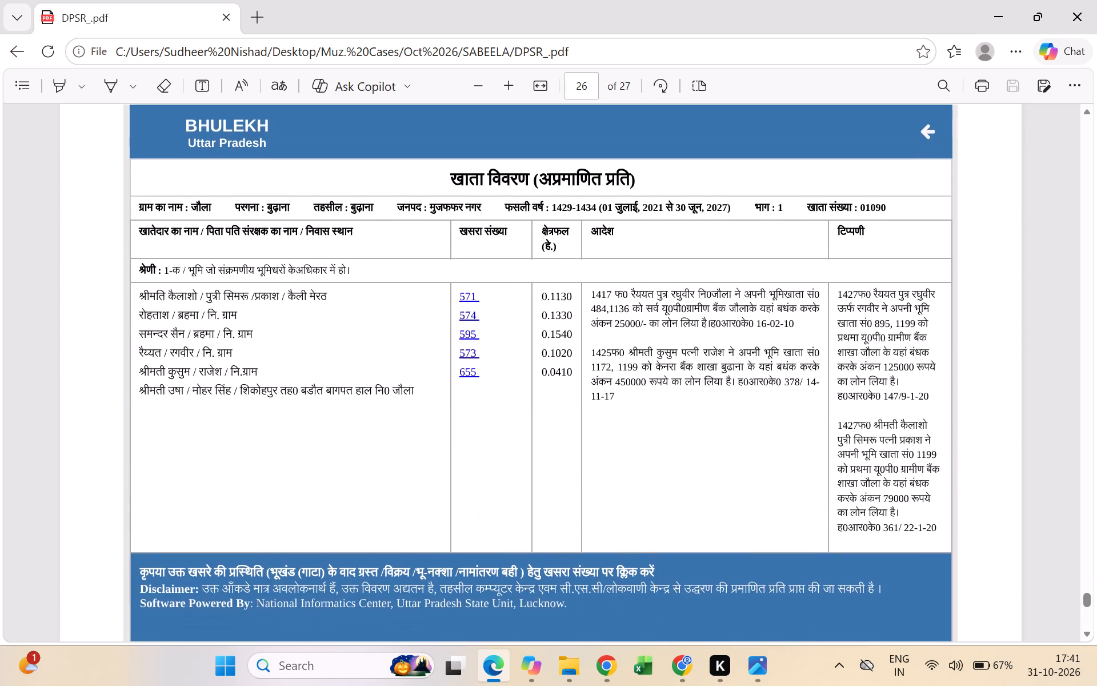
# Put the DPSR_.pdf report away and switch to the Gmail thread in Chrome that holds the DPSR attachments.
pyautogui.scroll(-2, 868, 450)
pyautogui.scroll(1, 878, 344)
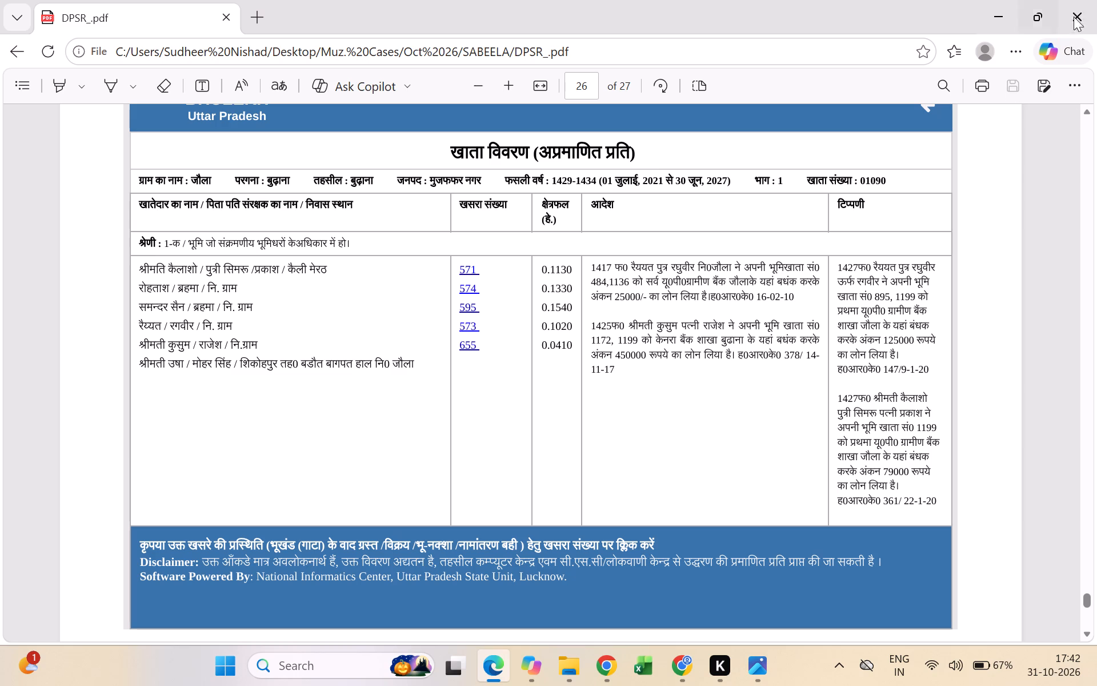
pyautogui.click(1013, 17)
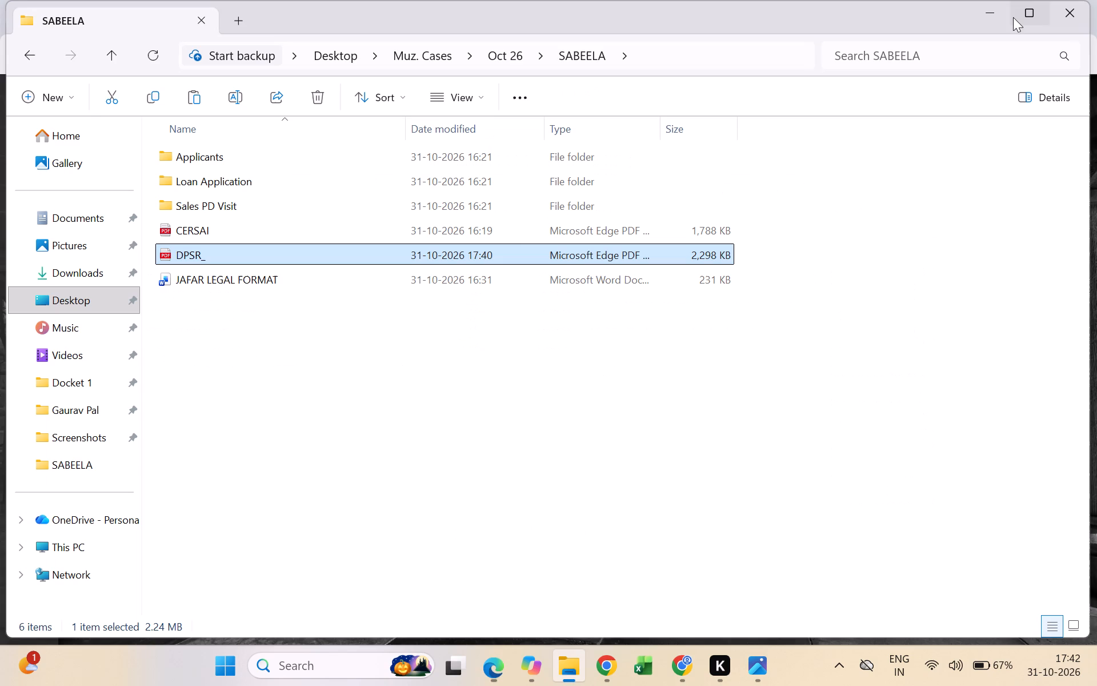
pyautogui.doubleClick(608, 680)
pyautogui.click(607, 685)
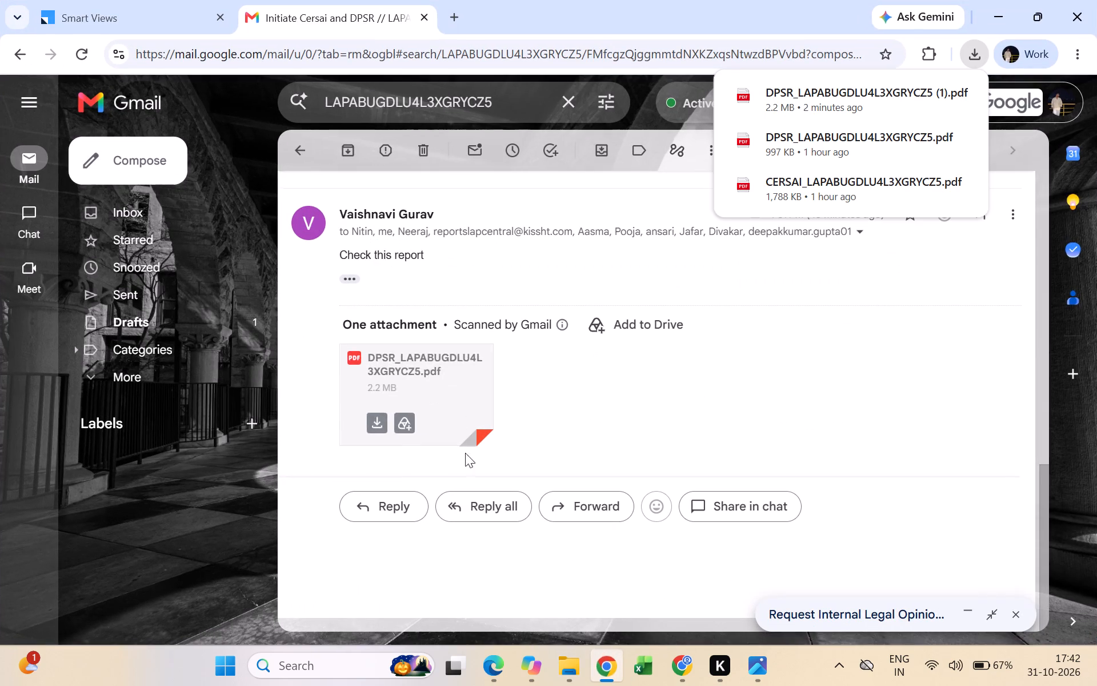
# Preview the earlier DPSR attachment in the thread's PFA message and examine its land record entries on pages 10 and 11.
pyautogui.scroll(2, 586, 381)
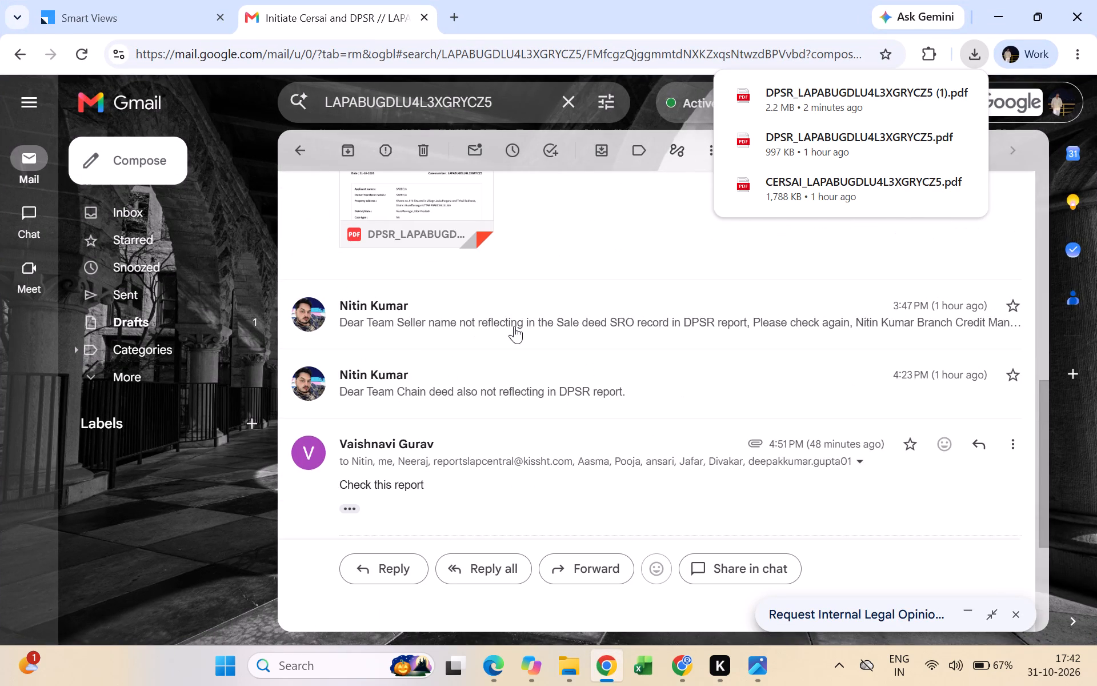
pyautogui.scroll(2, 514, 326)
pyautogui.doubleClick(462, 406)
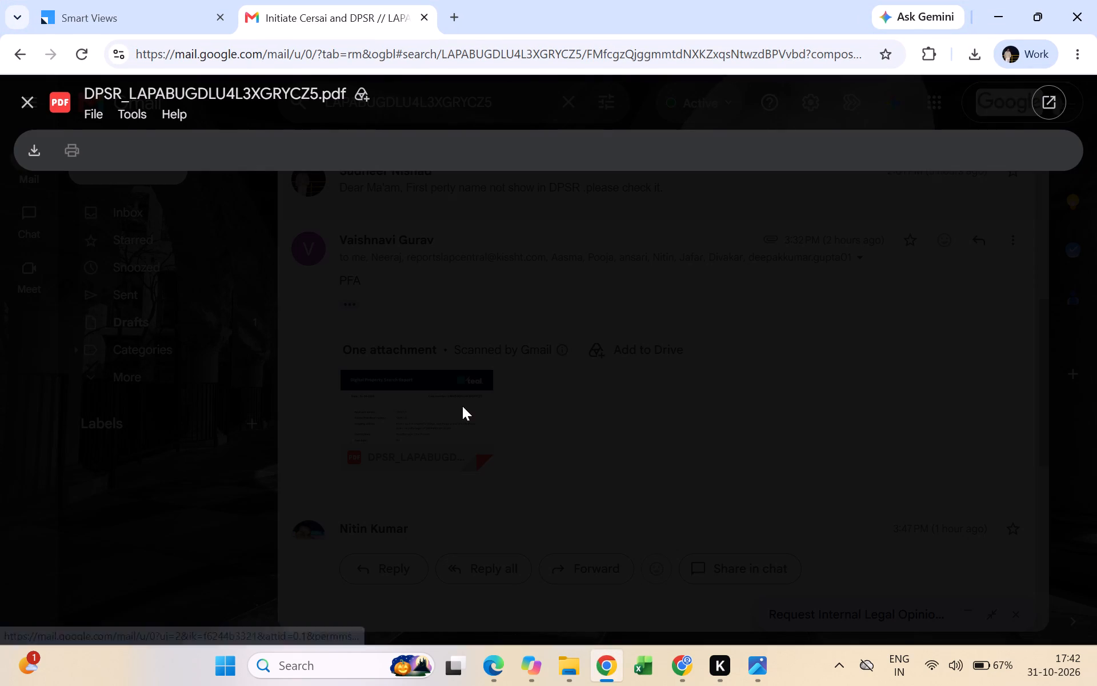
pyautogui.scroll(-20, 689, 456)
pyautogui.scroll(-1, 689, 456)
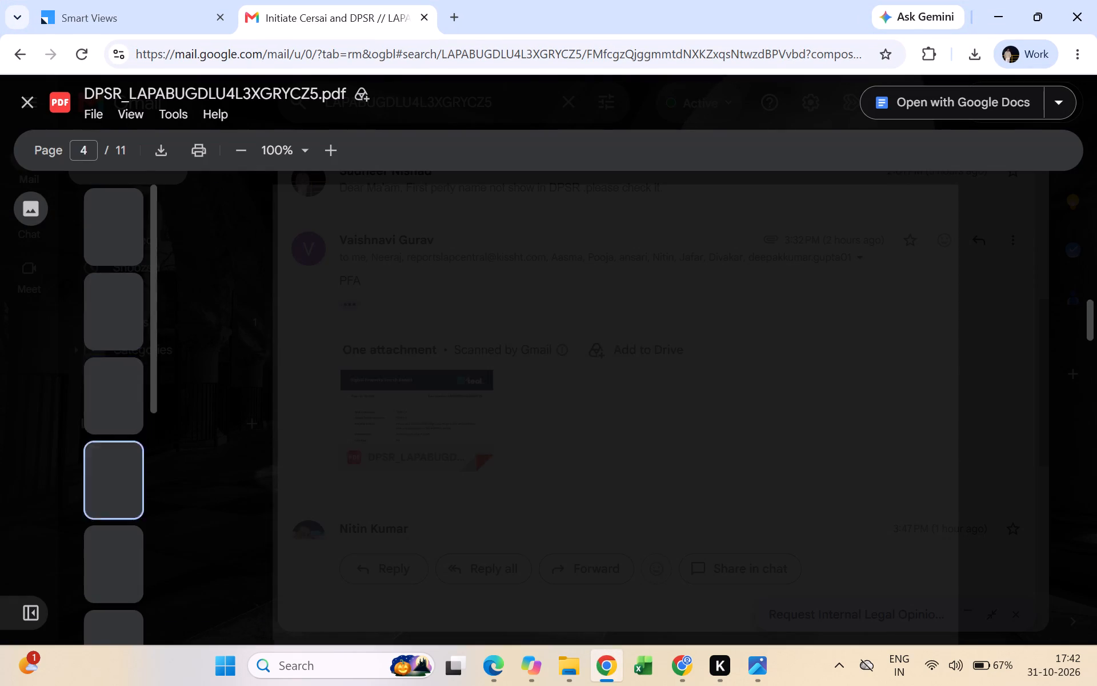
pyautogui.scroll(-20, 689, 456)
pyautogui.scroll(-2, 689, 456)
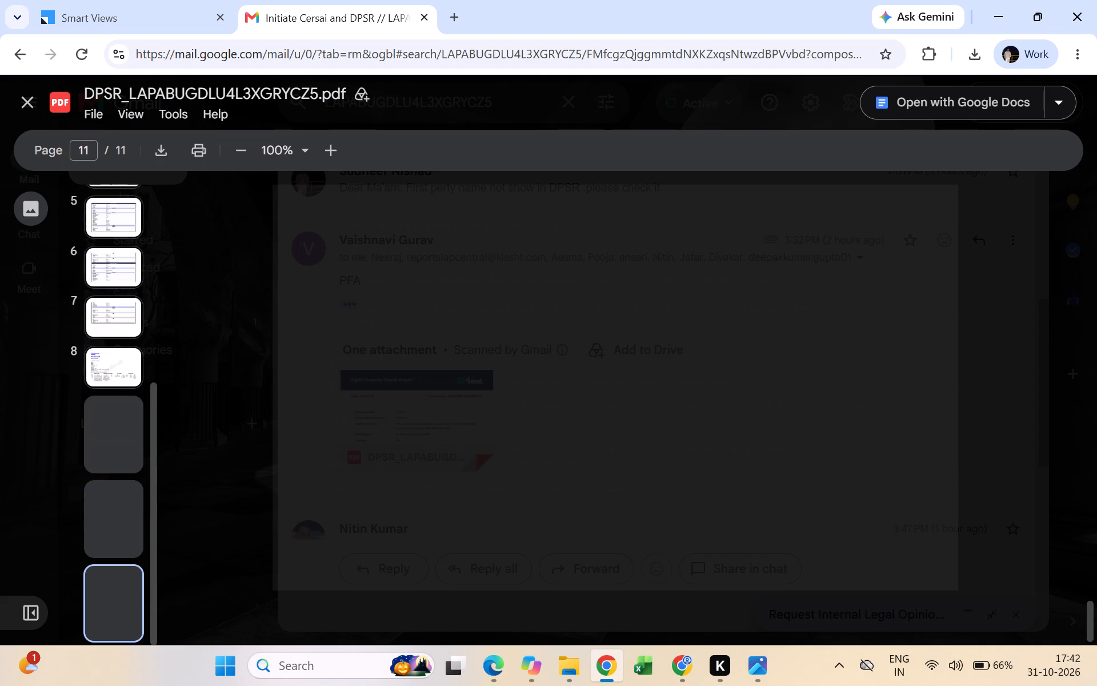
pyautogui.scroll(1, 827, 378)
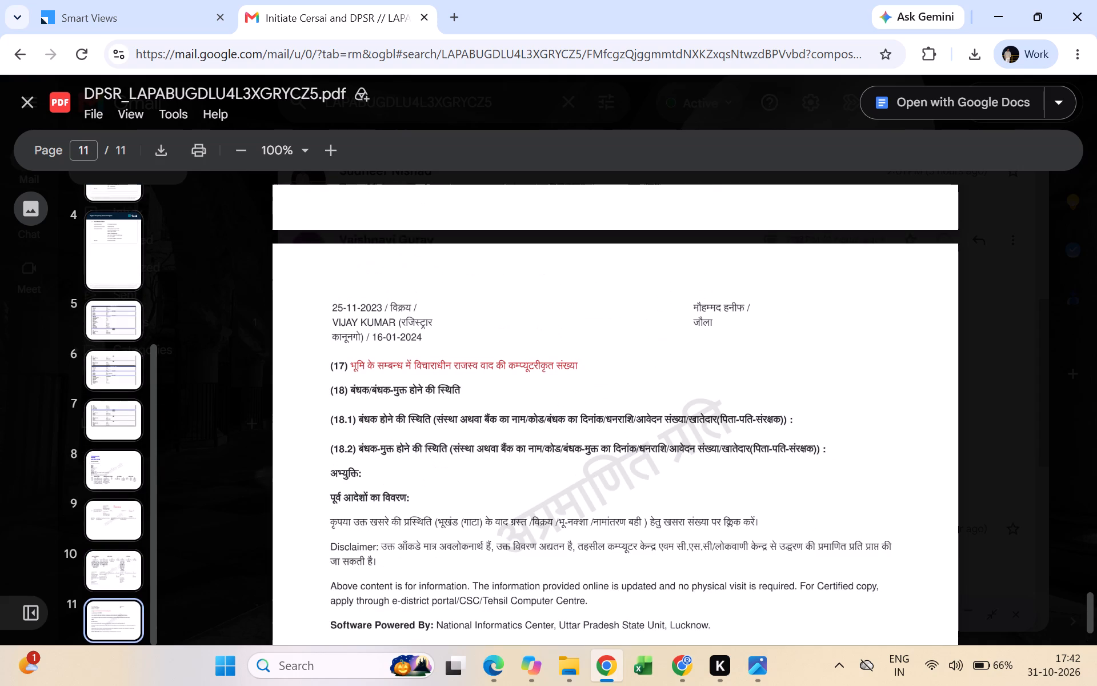
pyautogui.scroll(-4, 707, 509)
pyautogui.scroll(2, 707, 509)
pyautogui.scroll(-1, 707, 509)
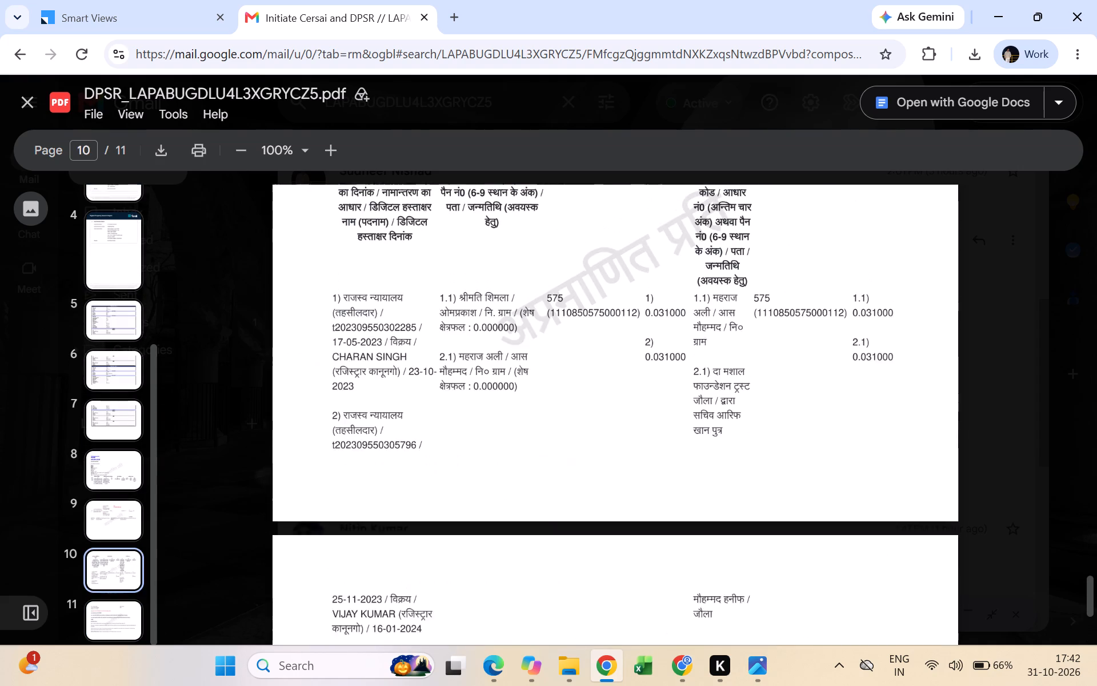
pyautogui.scroll(-1, 707, 509)
pyautogui.scroll(6, 707, 509)
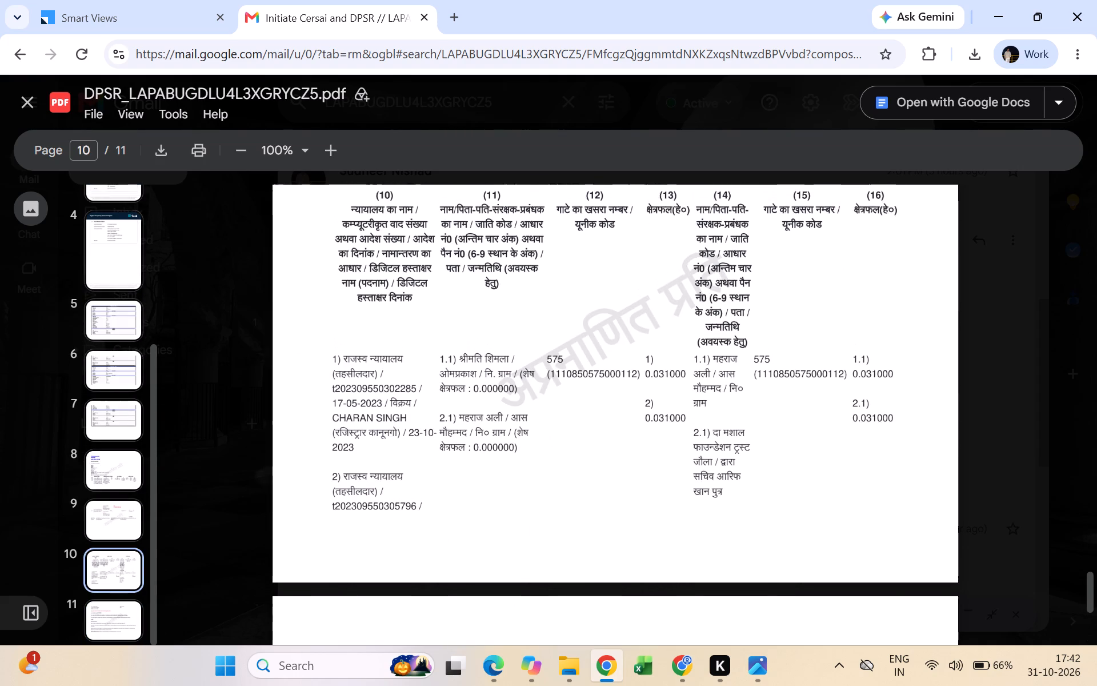
pyautogui.scroll(1, 707, 509)
pyautogui.scroll(-6, 707, 509)
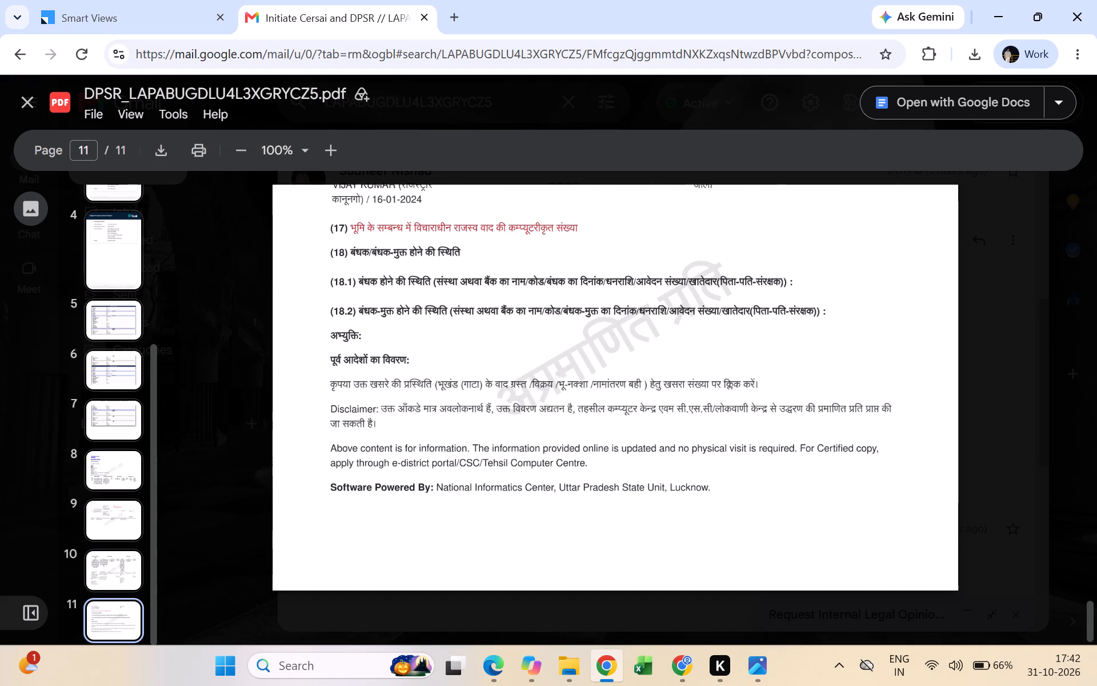
pyautogui.scroll(-5, 707, 509)
pyautogui.click(25, 98)
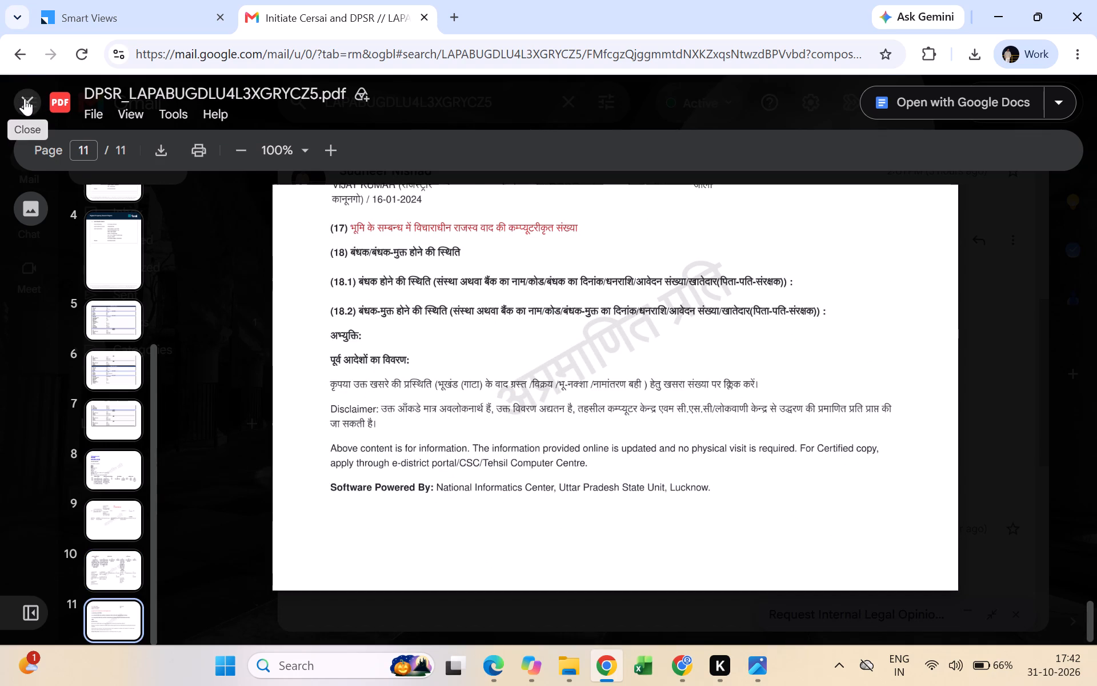
# Preview the latest DPSR attachment from the "Check this report" message and examine its ownership record and Bhulekh land record pages.
pyautogui.scroll(-6, 510, 426)
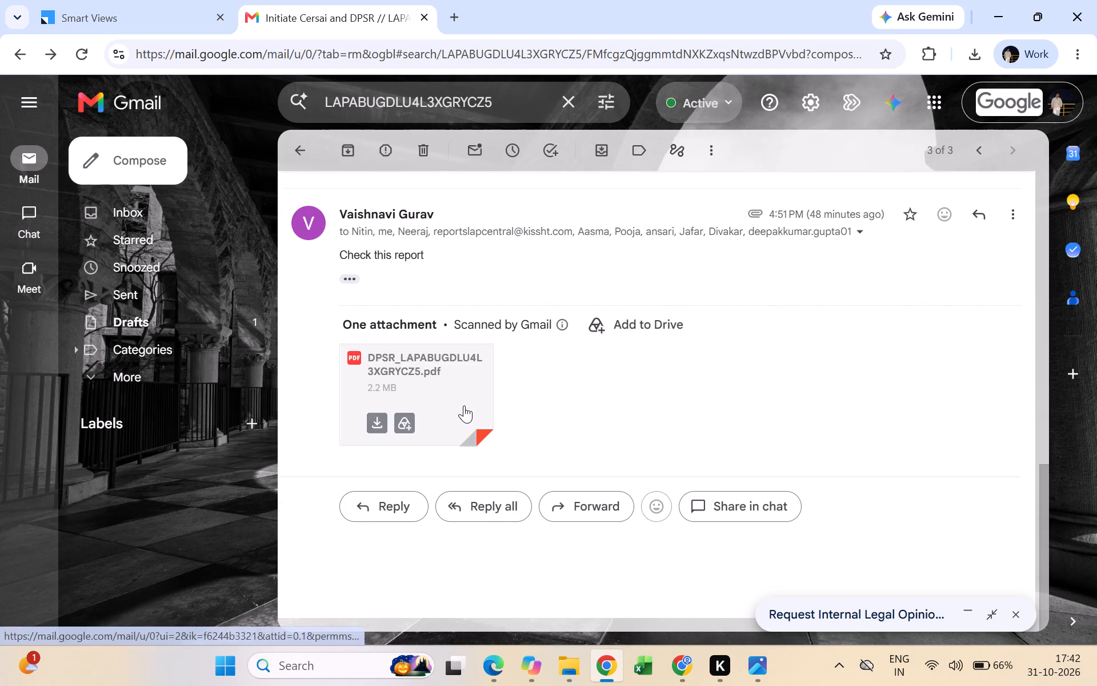
pyautogui.doubleClick(464, 405)
pyautogui.scroll(-6, 714, 432)
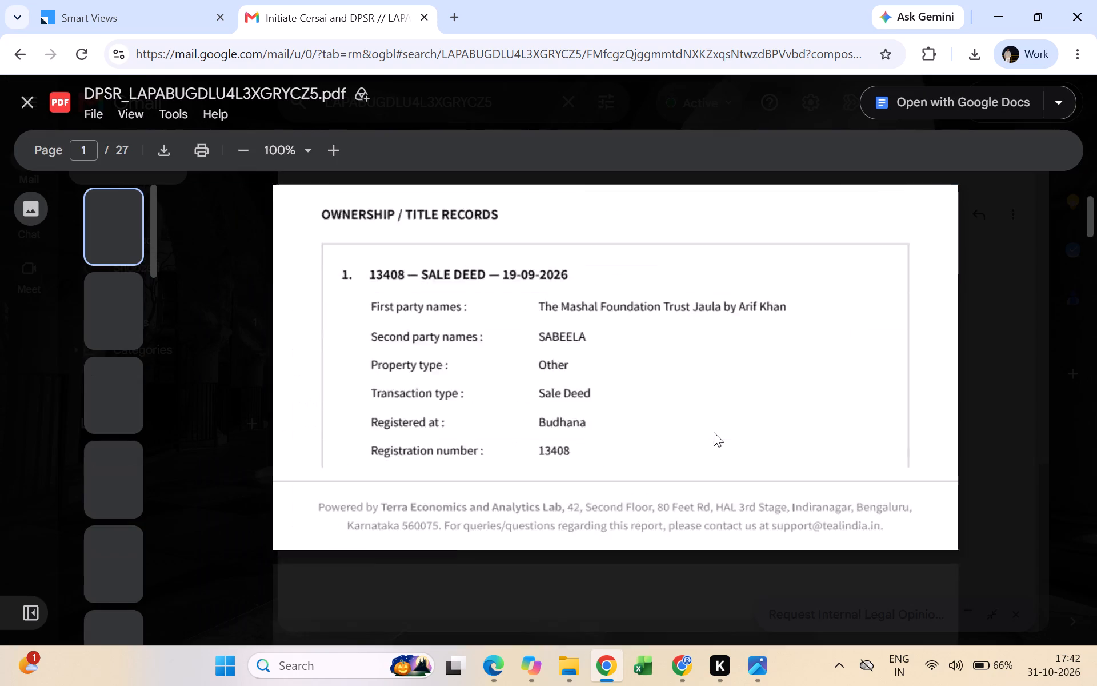
pyautogui.scroll(-20, 714, 432)
pyautogui.scroll(-20, 714, 432)
pyautogui.scroll(-10, 714, 432)
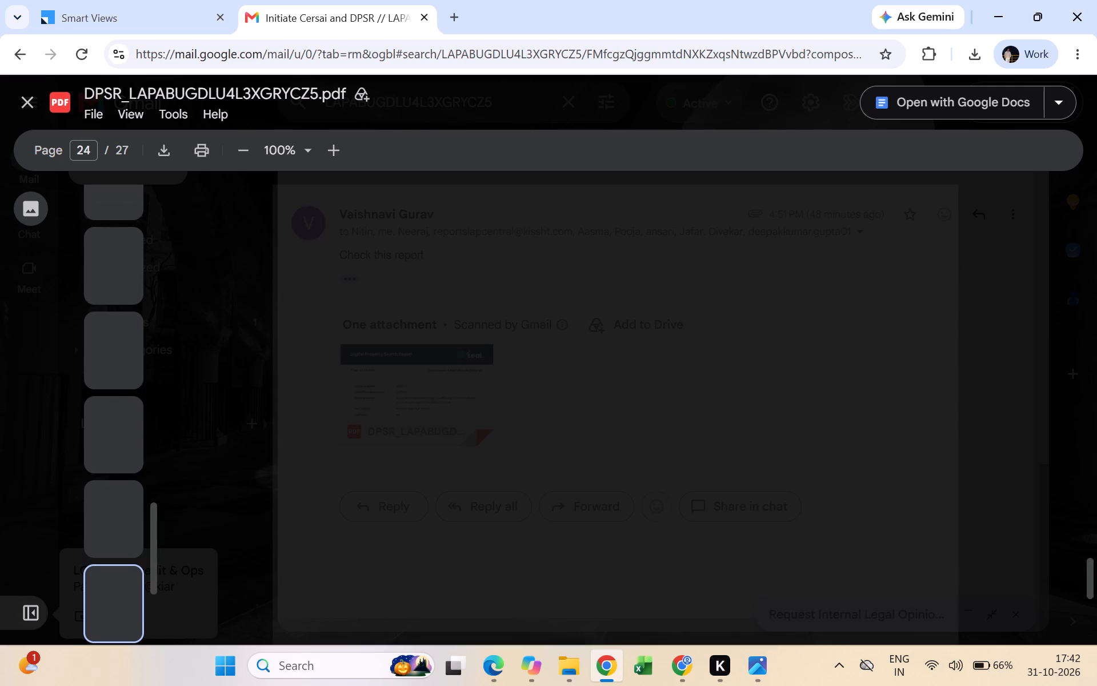
pyautogui.scroll(-18, 714, 432)
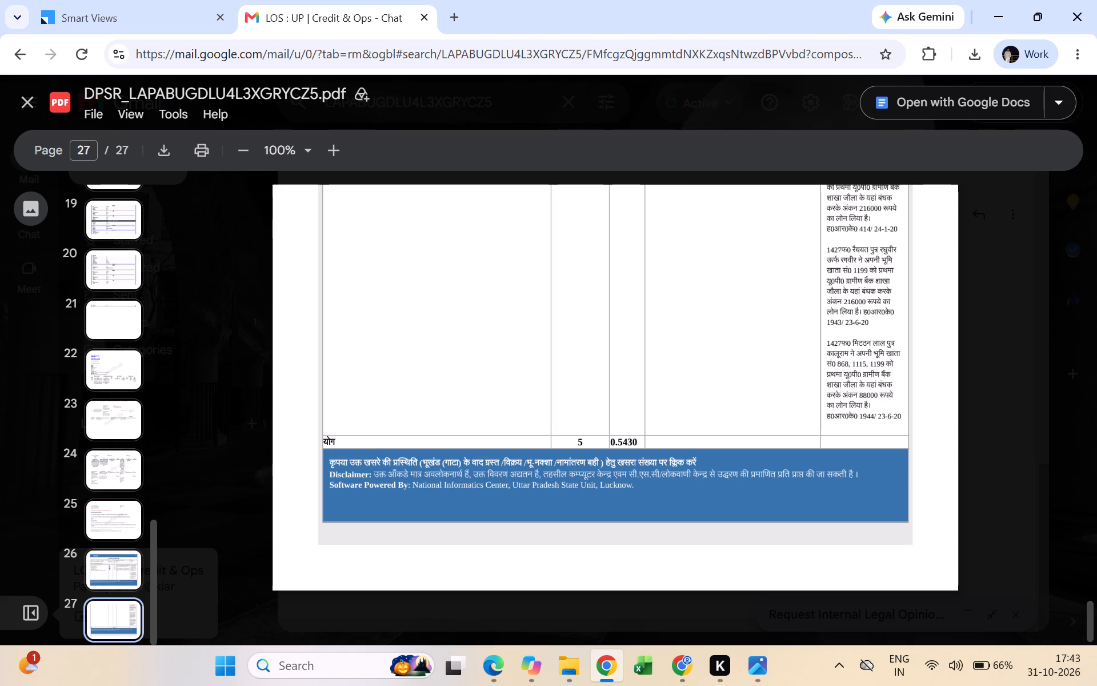
pyautogui.scroll(2, 714, 432)
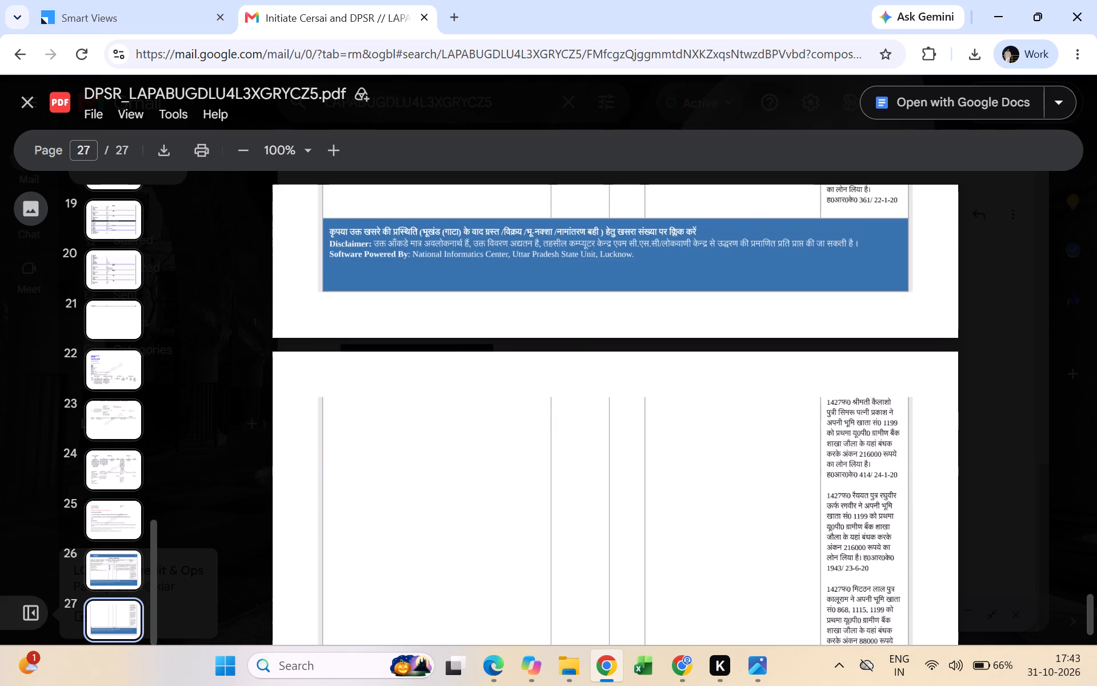
pyautogui.scroll(3, 798, 519)
pyautogui.scroll(3, 705, 397)
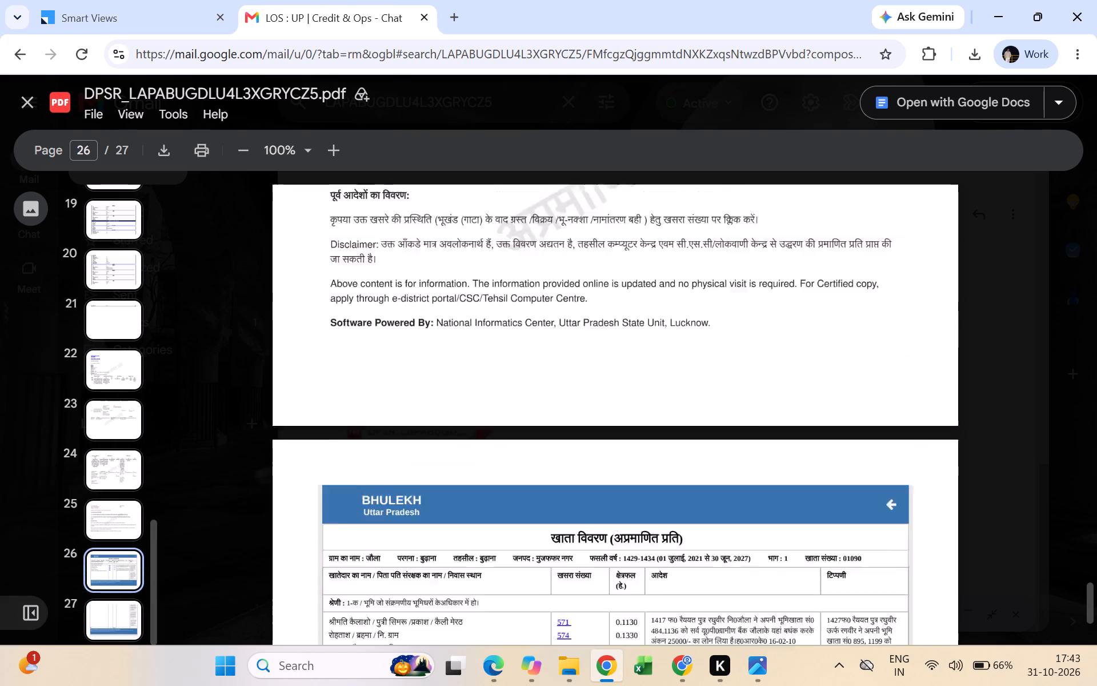
pyautogui.scroll(4, 705, 397)
pyautogui.scroll(6, 552, 362)
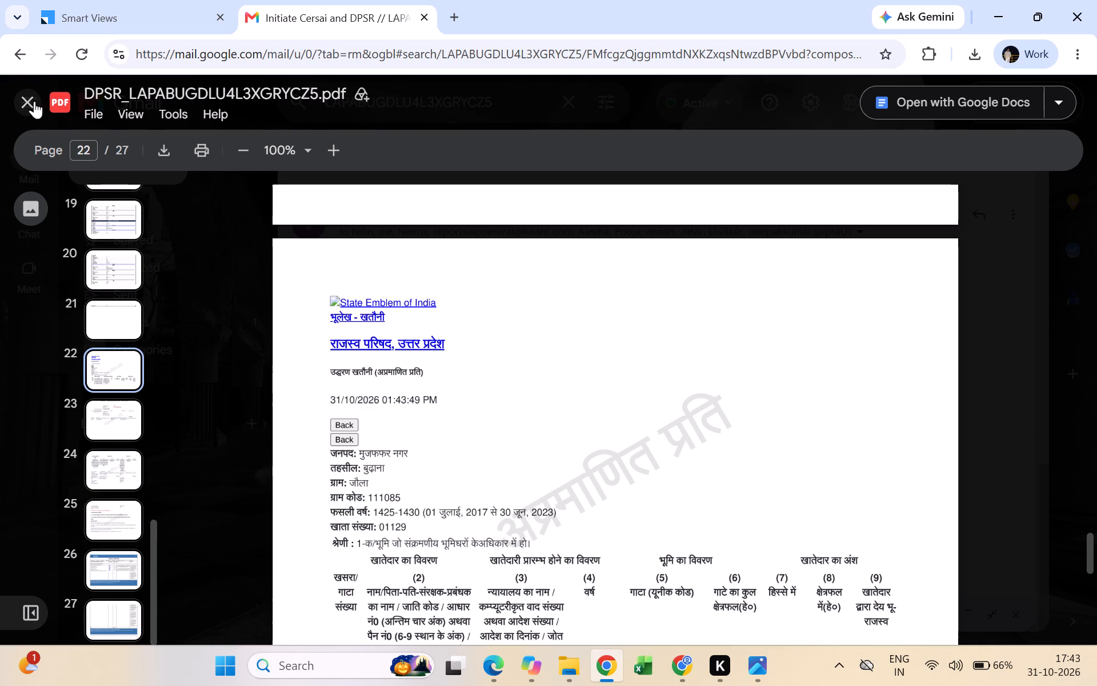
pyautogui.click(27, 93)
# Leave the DPSR thread for the search results and reopen the minimised Request Internal Legal Opinion draft.
pyautogui.scroll(-1, 434, 289)
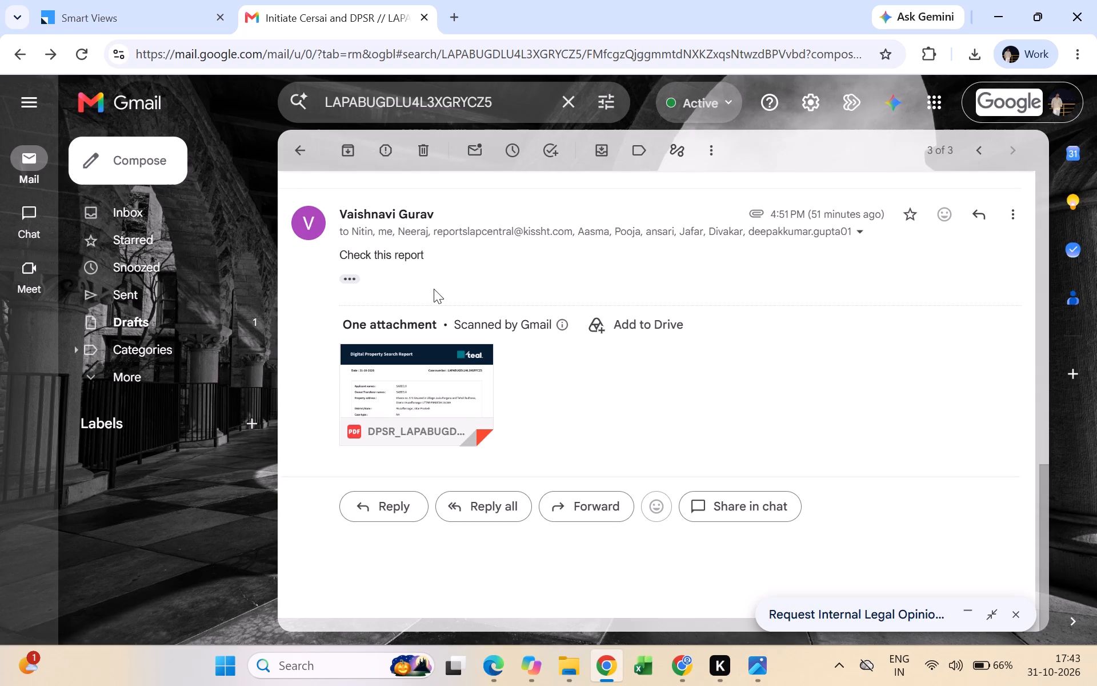
pyautogui.scroll(-1, 434, 289)
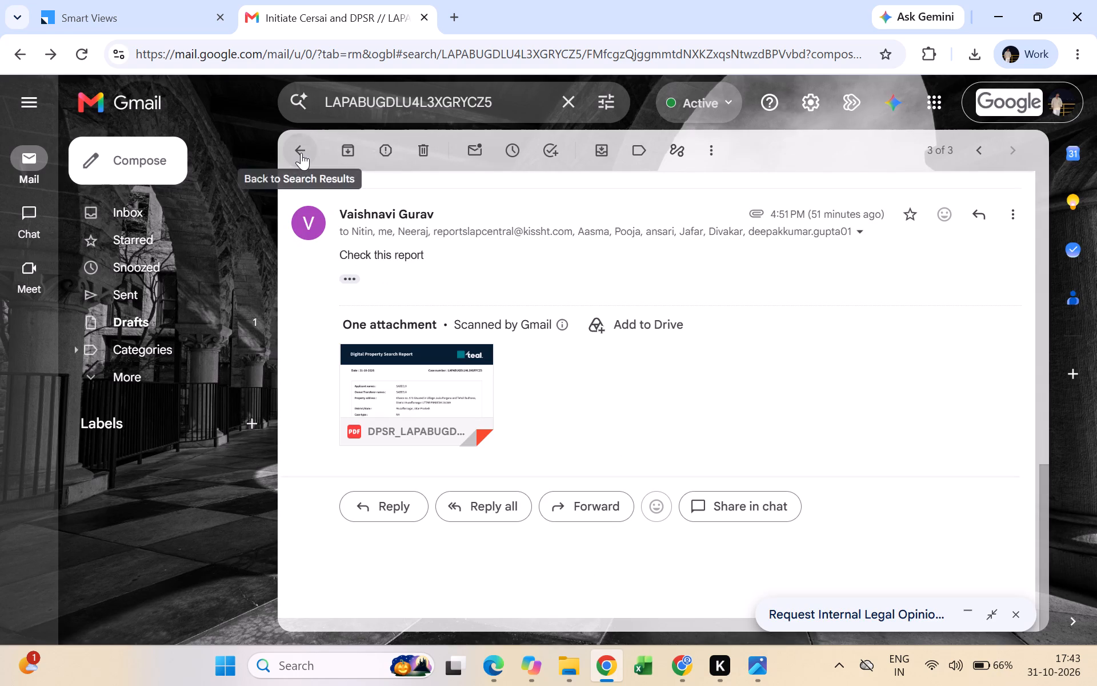
pyautogui.click(301, 153)
pyautogui.click(822, 605)
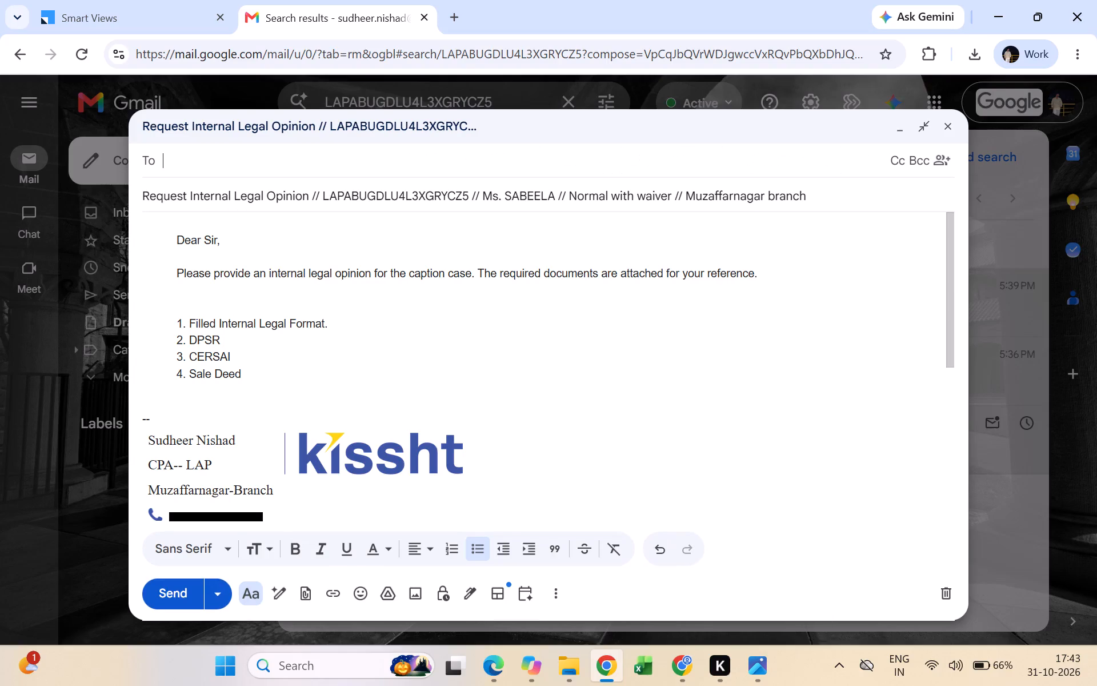
pyautogui.scroll(-7, 515, 465)
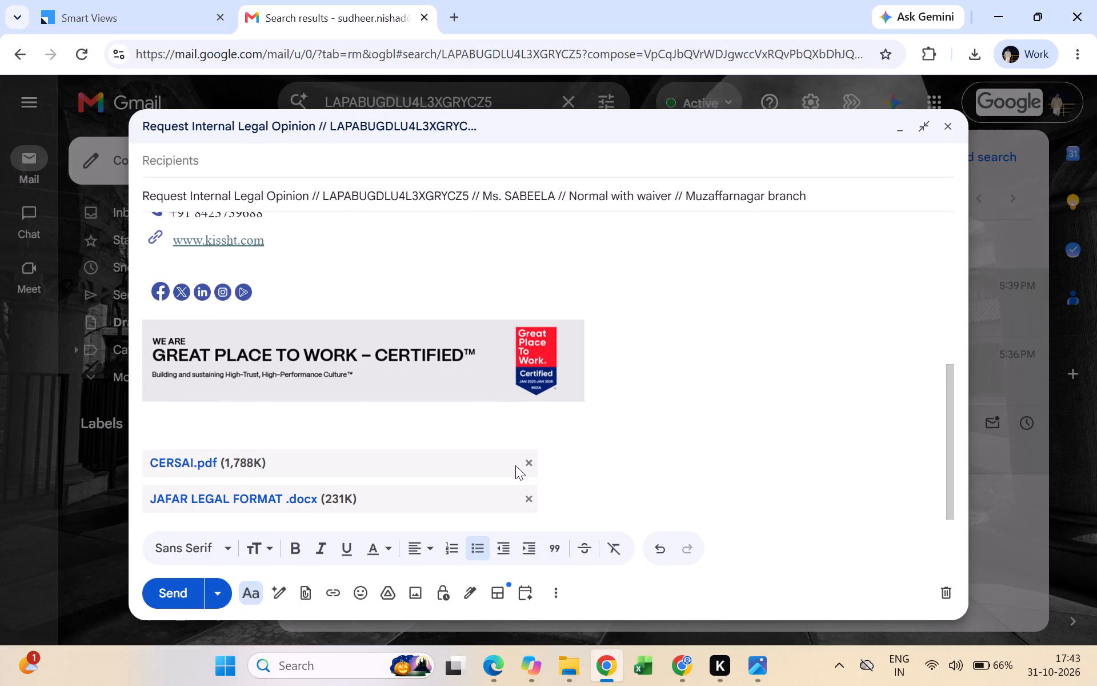
pyautogui.click(303, 588)
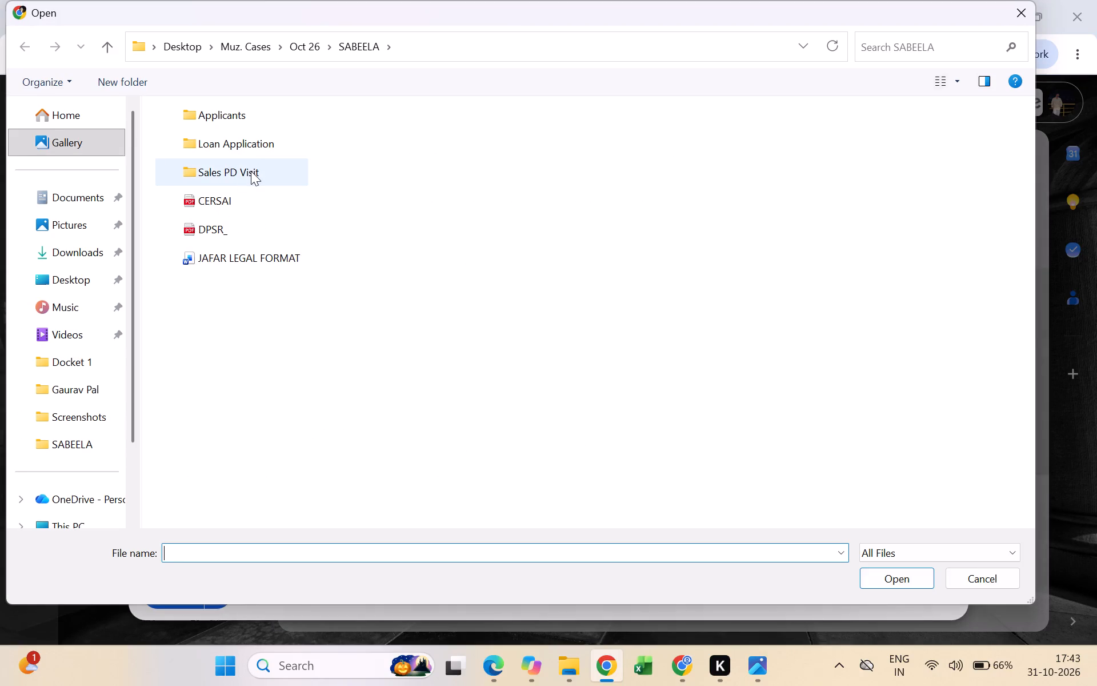
pyautogui.doubleClick(266, 149)
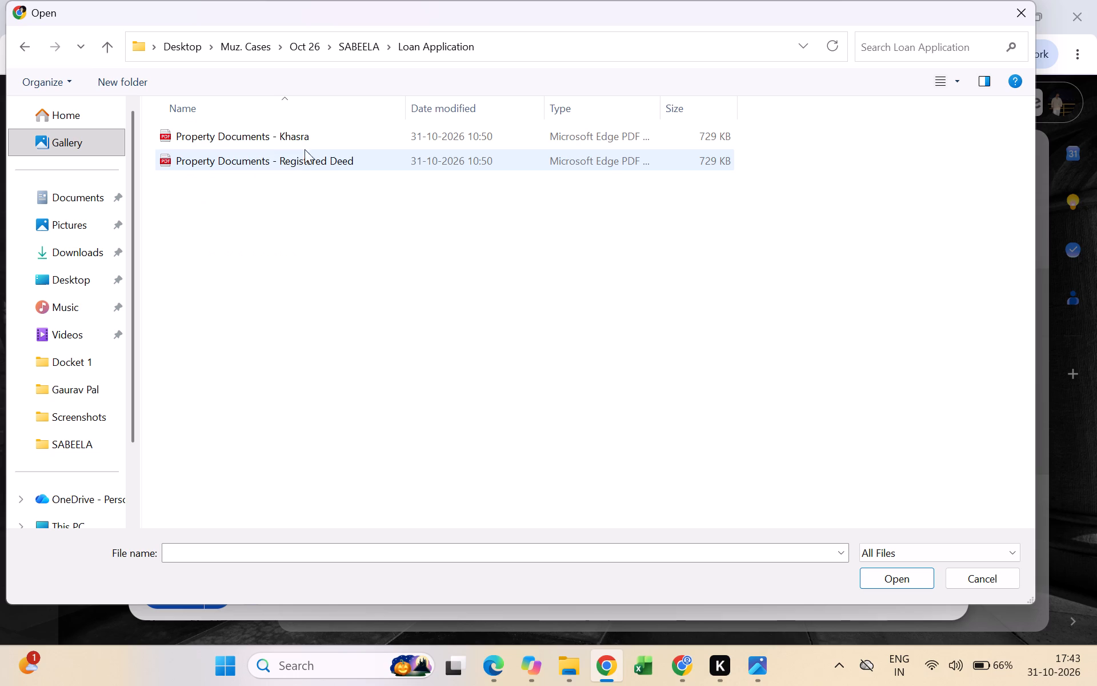
pyautogui.doubleClick(114, 40)
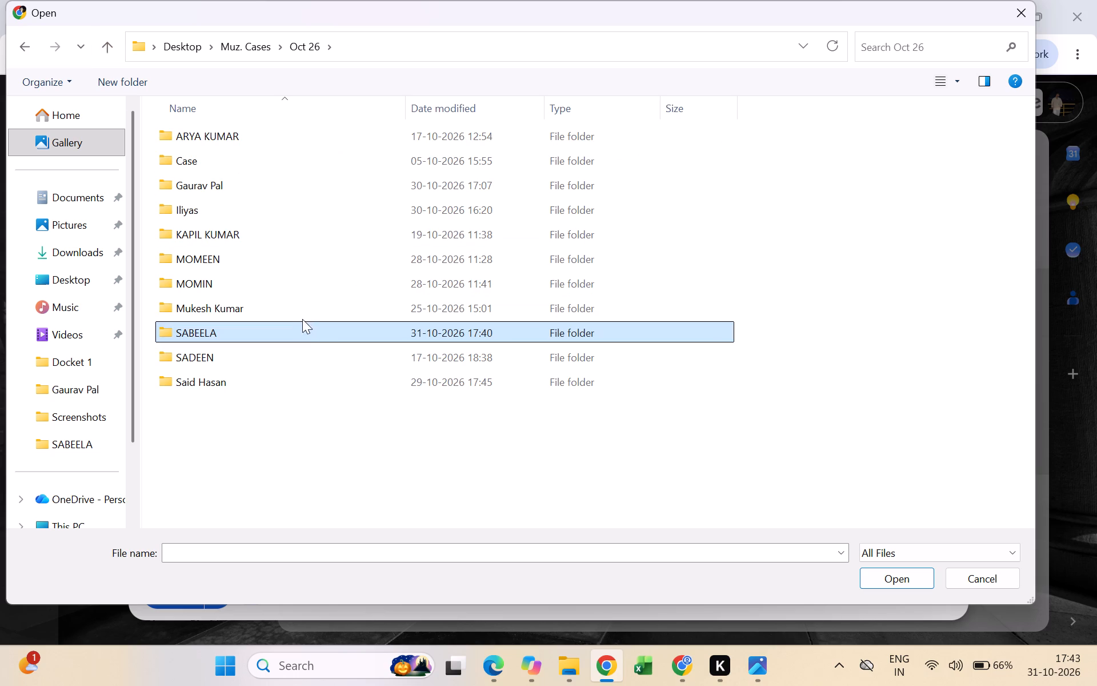
pyautogui.doubleClick(309, 333)
pyautogui.doubleClick(291, 142)
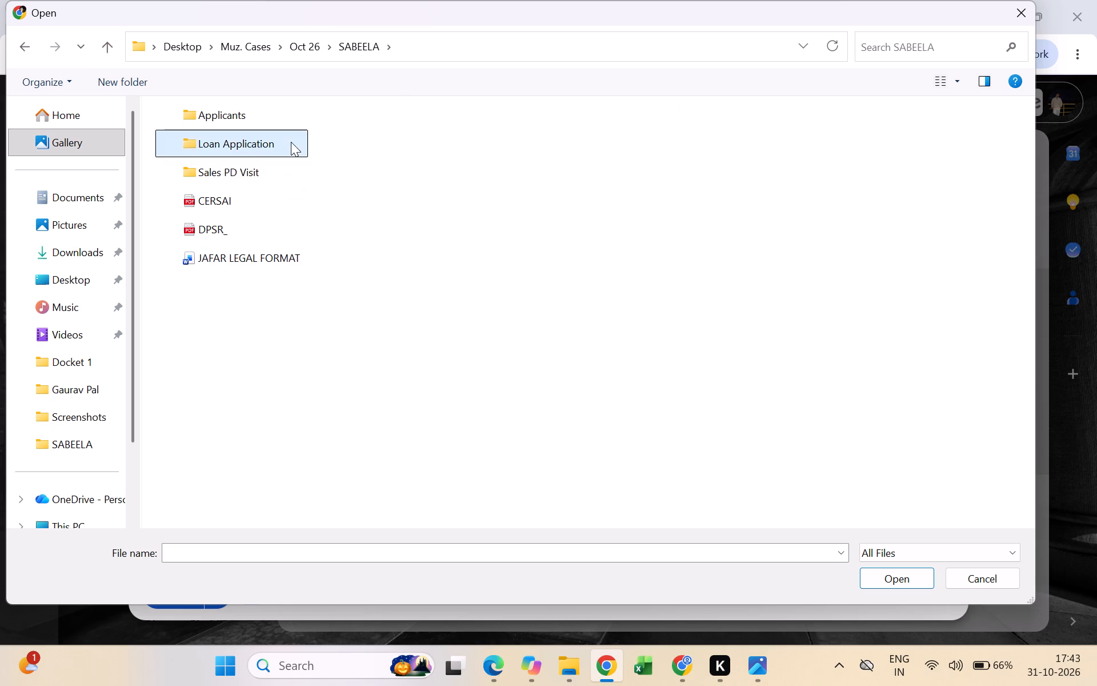
pyautogui.moveTo(316, 173); pyautogui.dragTo(346, 159)
pyautogui.click(346, 159)
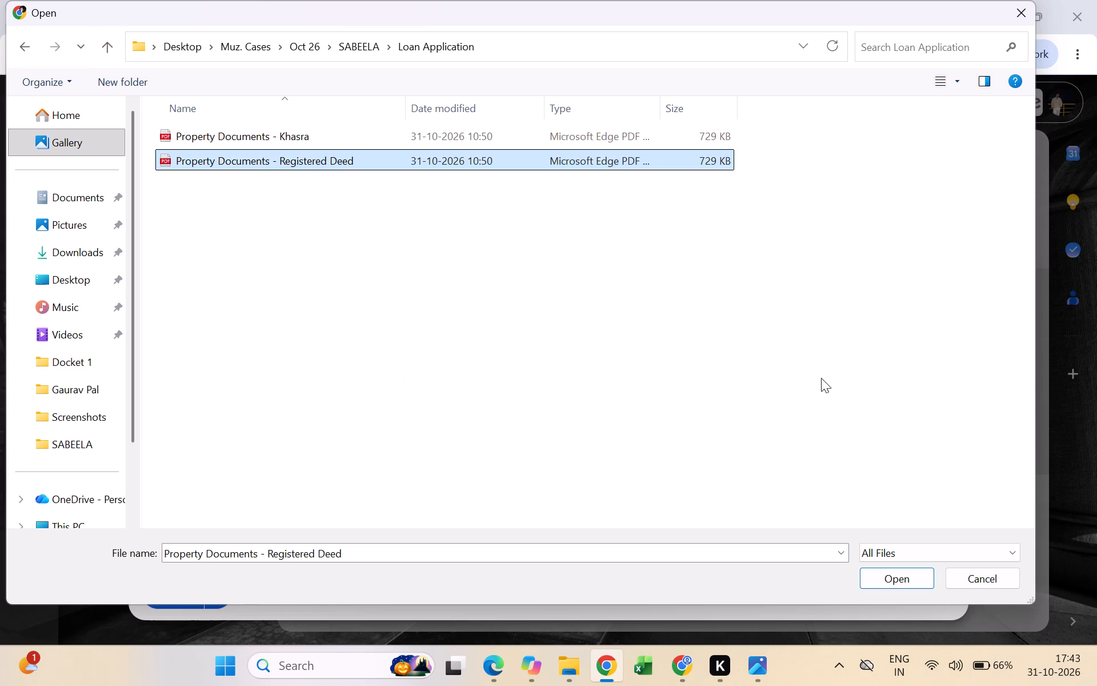
pyautogui.click(896, 574)
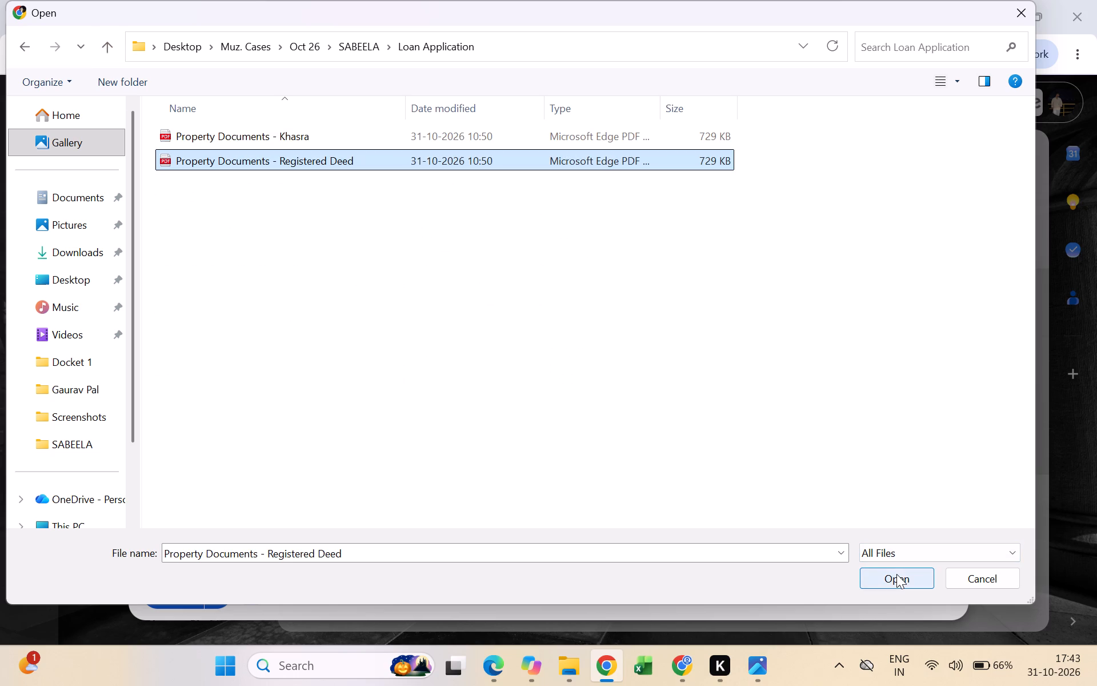
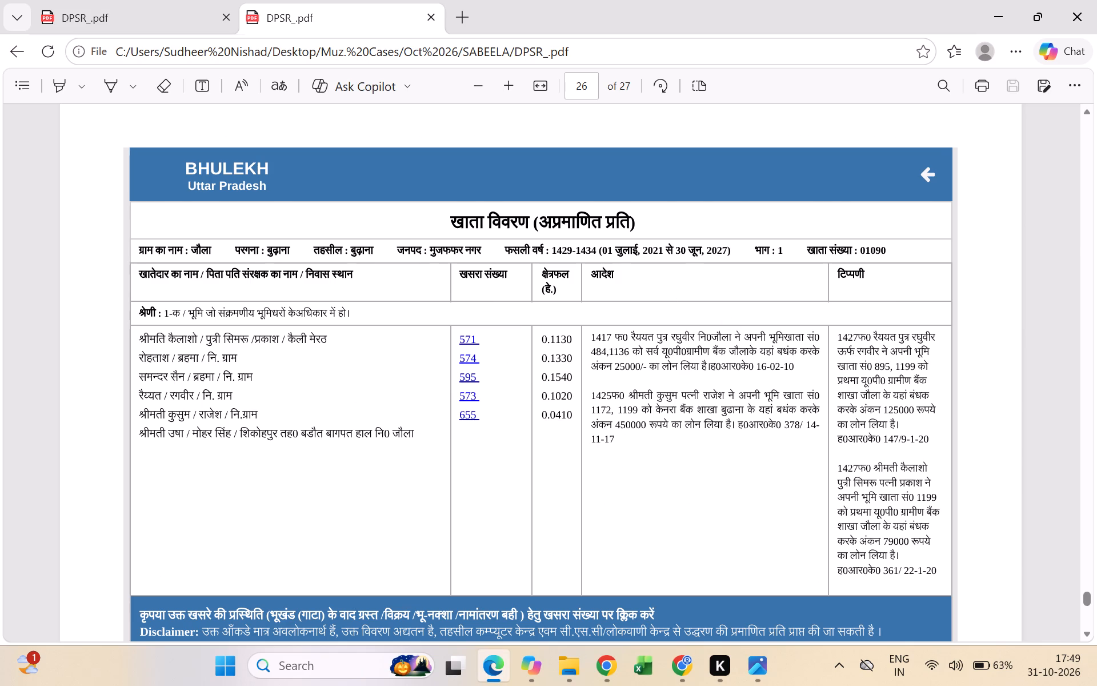
# Review the final khata loan remarks, the searches performed and the title summary in DPSR_.pdf, and close the report.
pyautogui.scroll(-15, 854, 484)
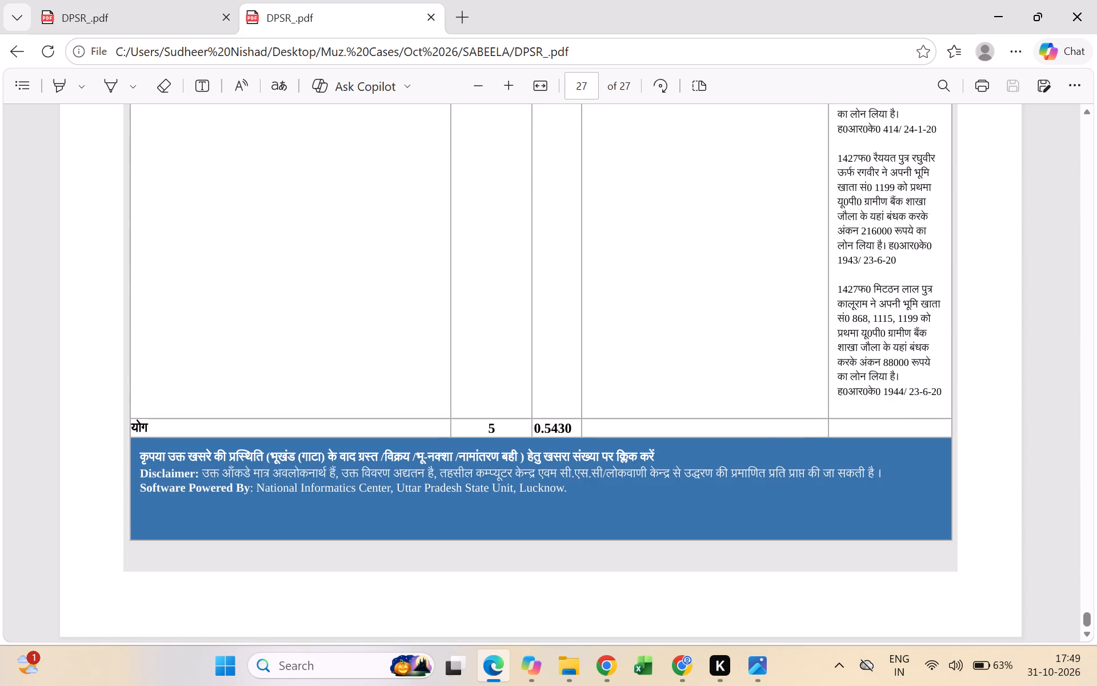
pyautogui.scroll(1, 898, 309)
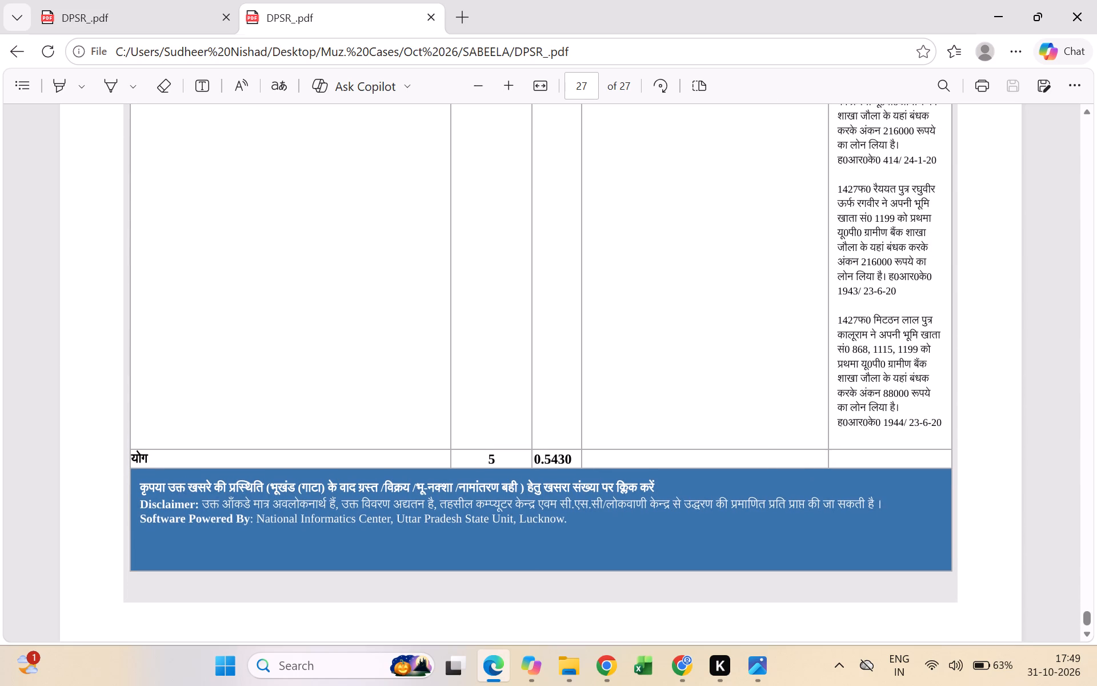
pyautogui.scroll(1, 898, 309)
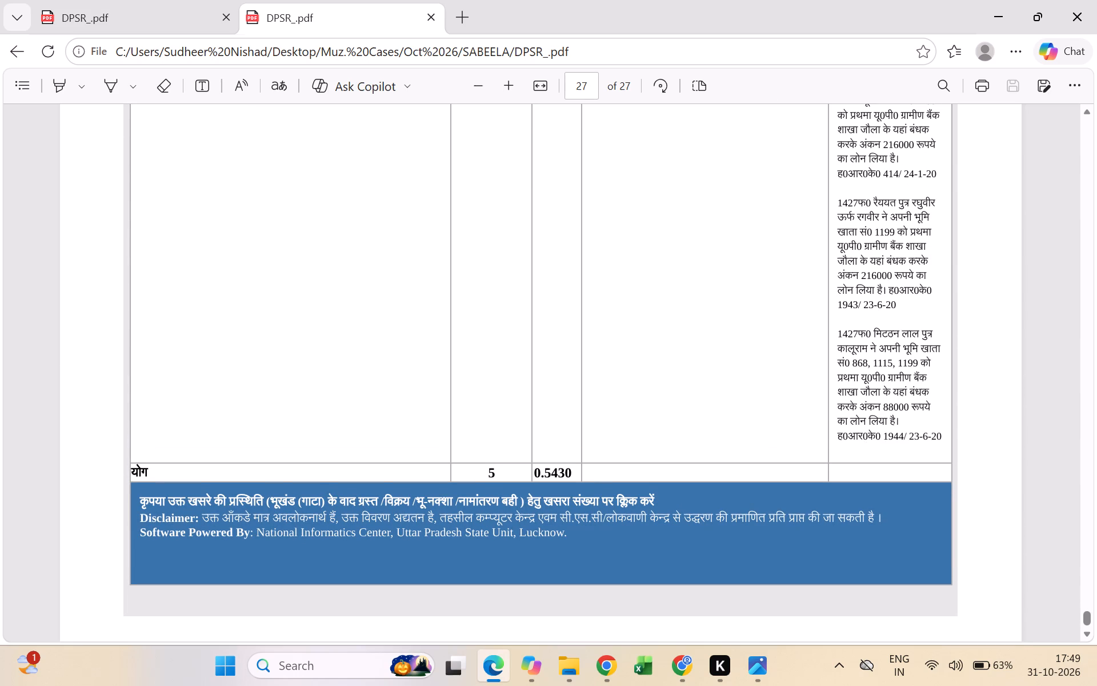
pyautogui.scroll(2, 911, 210)
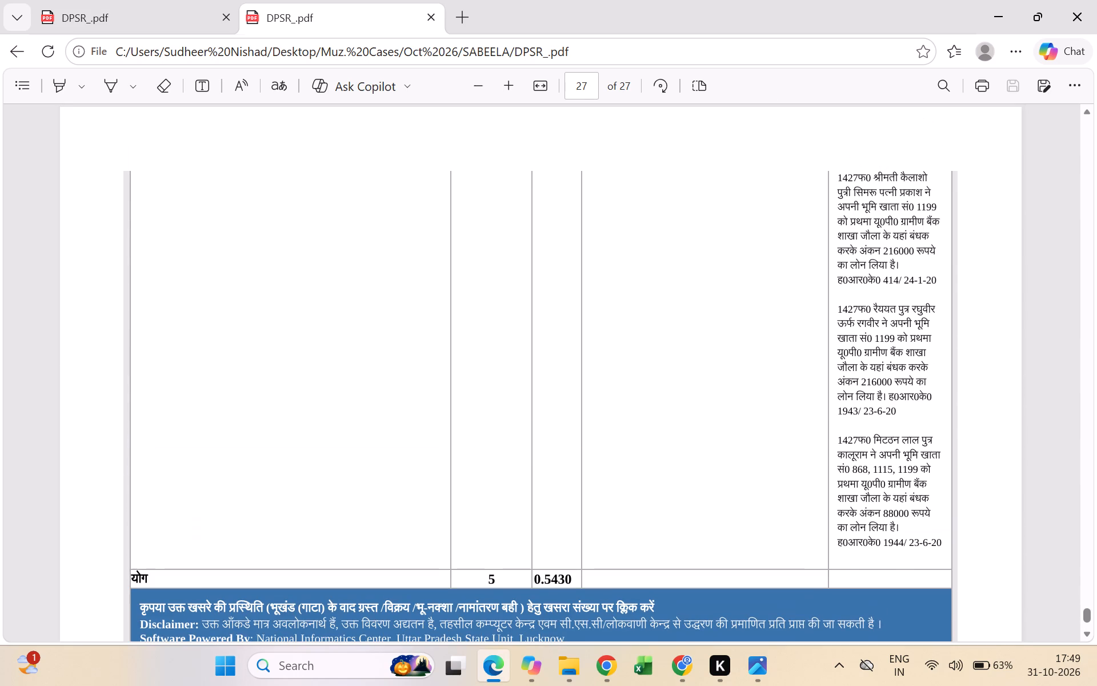
pyautogui.scroll(5, 886, 216)
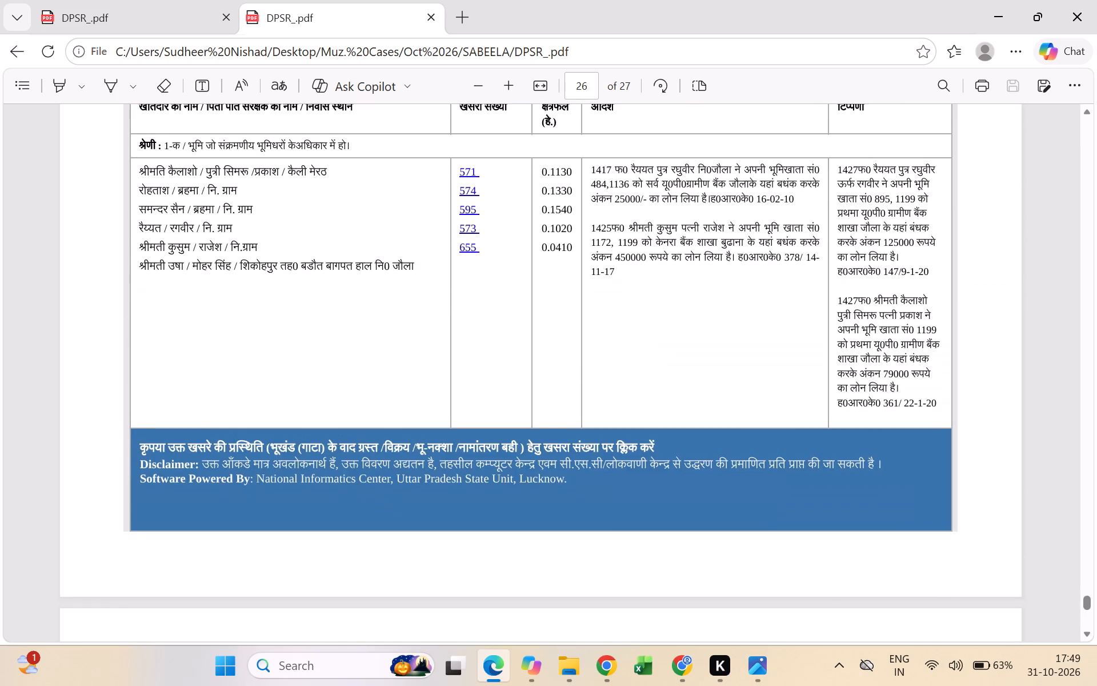
pyautogui.scroll(20, 886, 216)
pyautogui.scroll(14, 886, 216)
pyautogui.scroll(13, 886, 216)
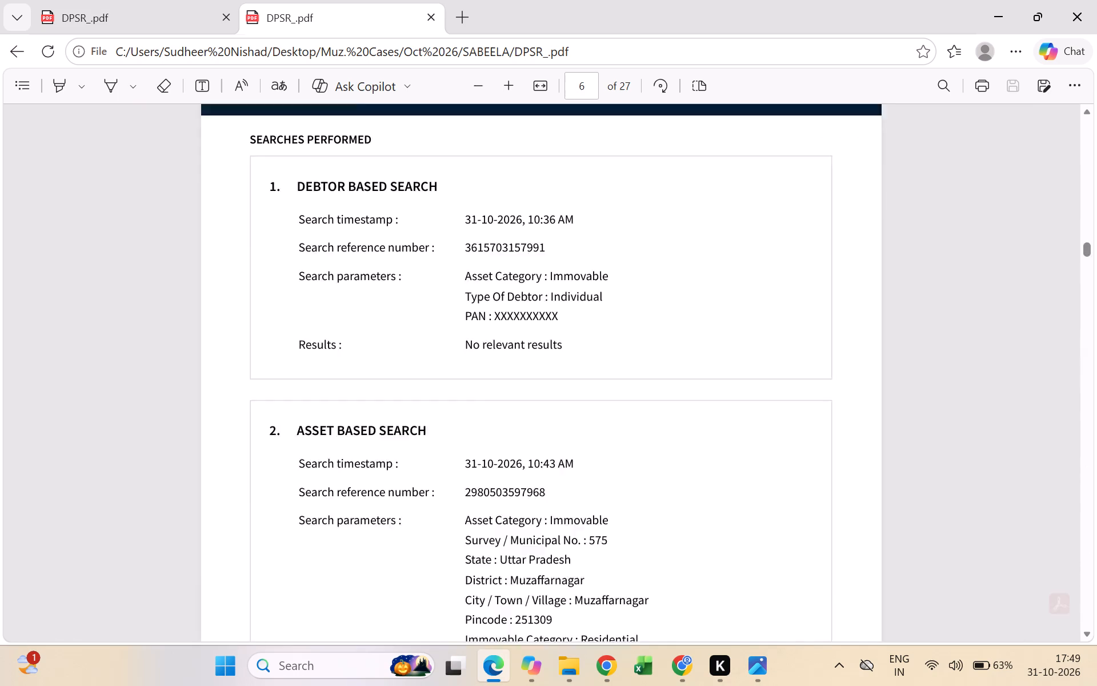
pyautogui.scroll(4, 886, 216)
pyautogui.scroll(9, 682, 397)
pyautogui.scroll(-3, 534, 506)
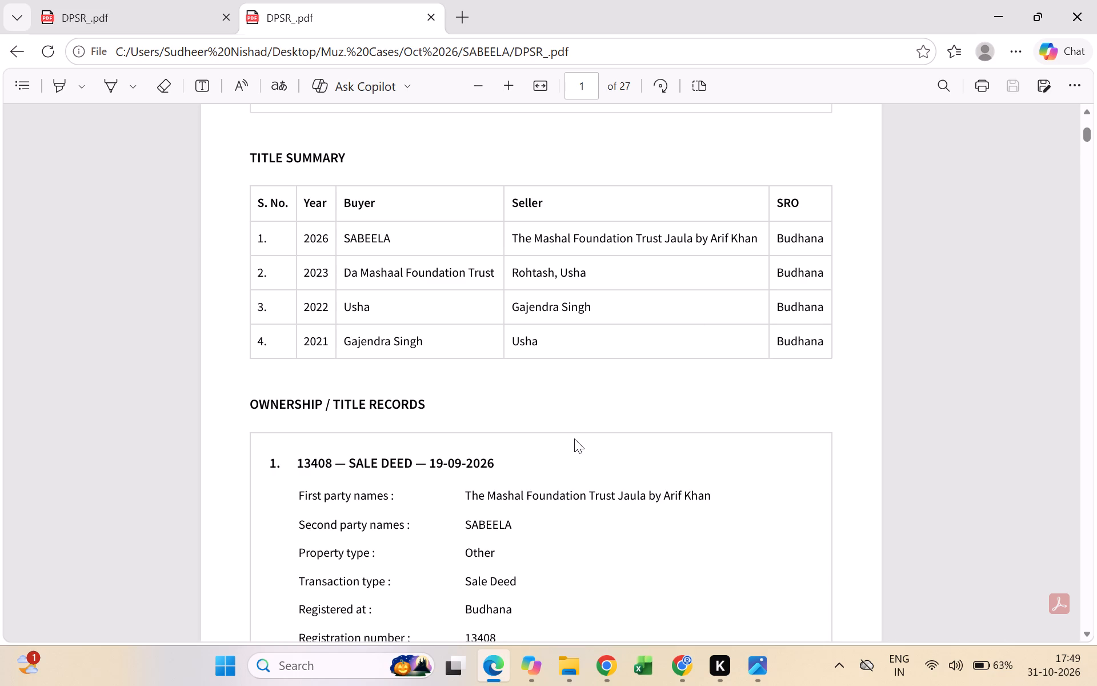
pyautogui.click(1067, 8)
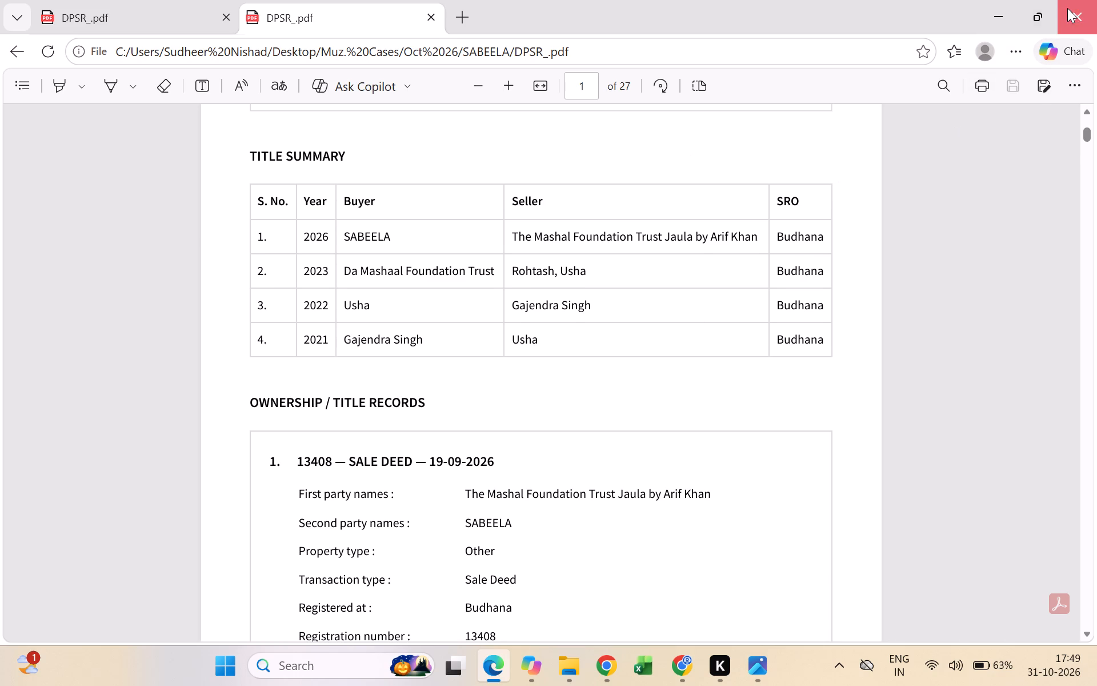
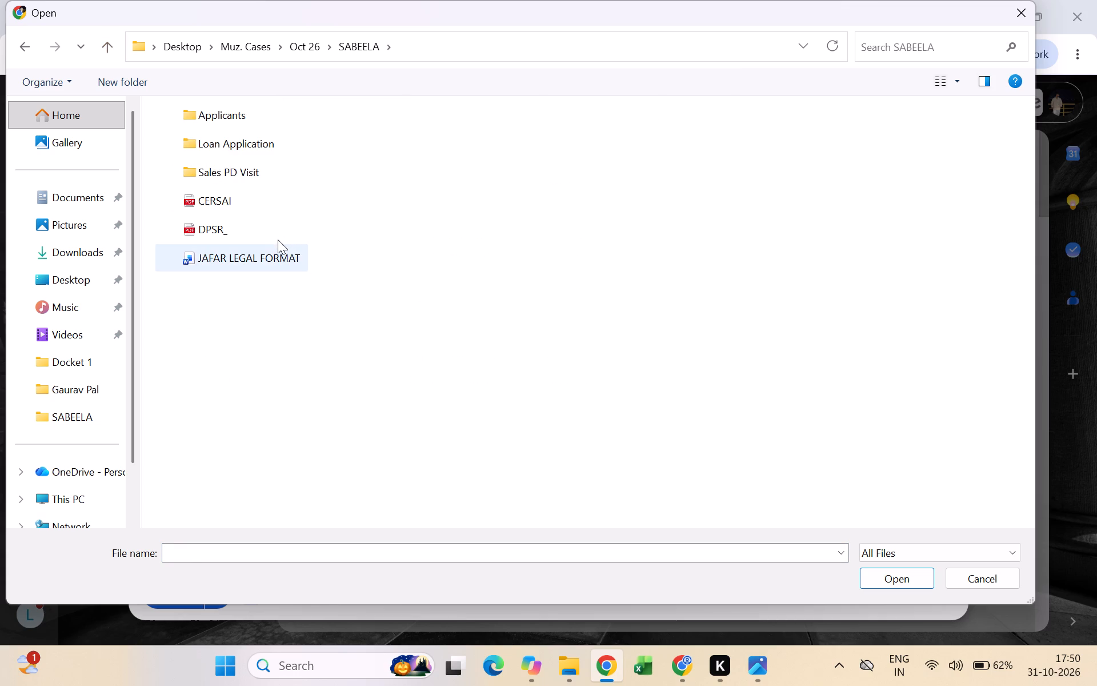
# Attach the DPSR_ PDF from the Oct 26 case folder to the legal opinion request email.
pyautogui.click(278, 240)
pyautogui.click(894, 567)
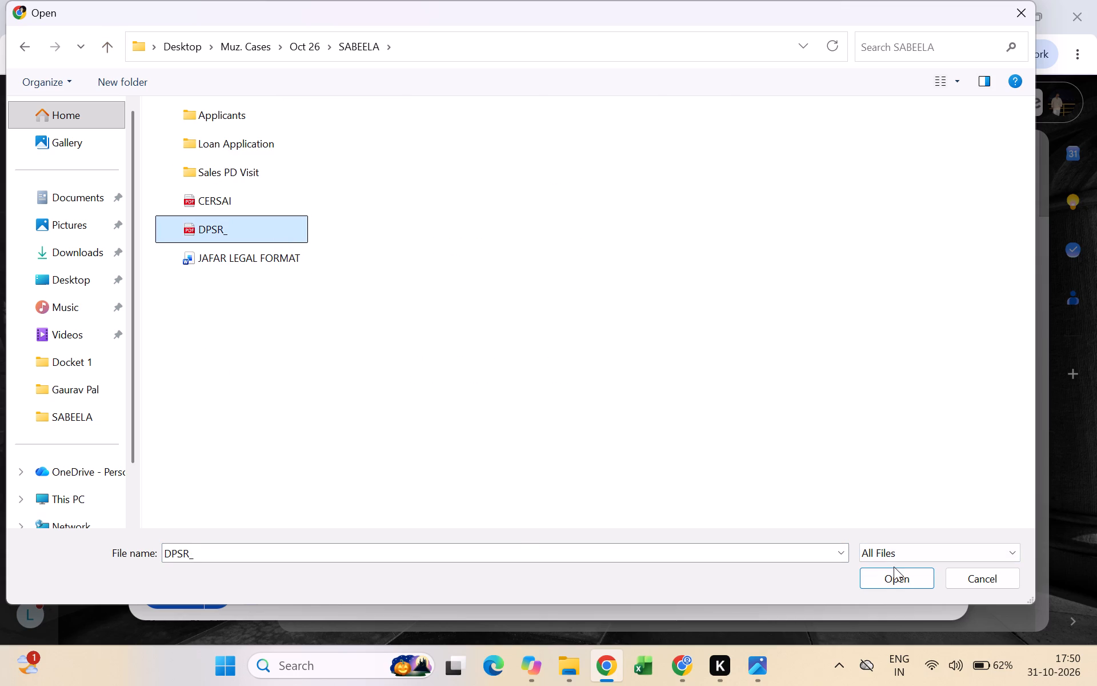
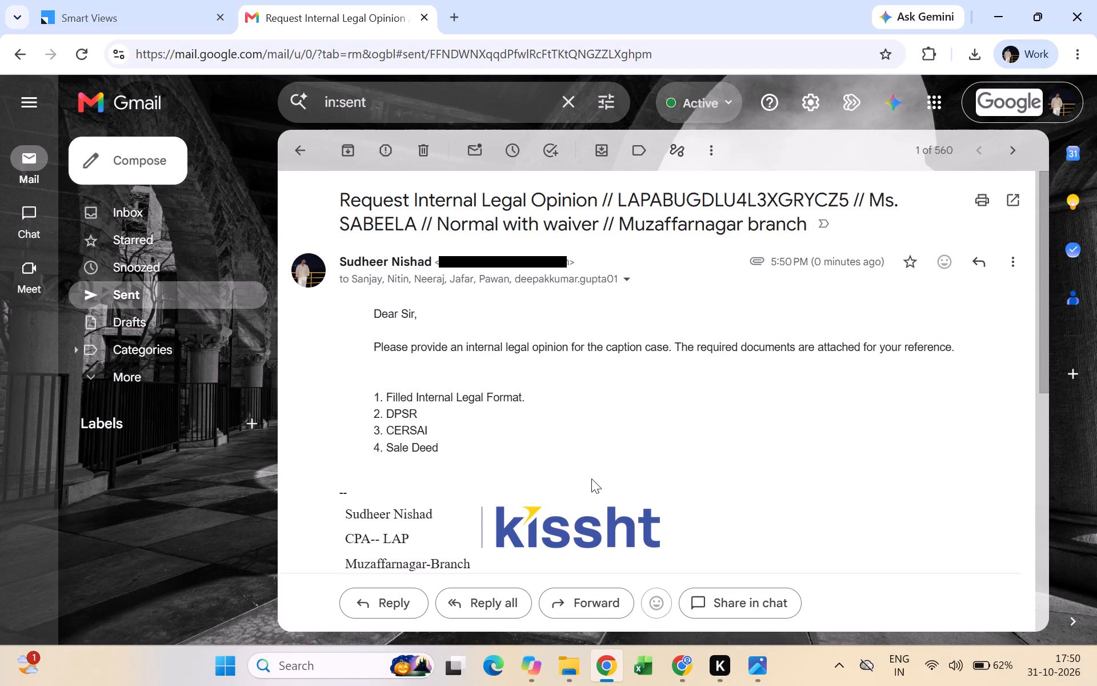
# Preview the attached legal format document in the sent opinion request, checking the applicant details, property description and boundaries, and close it.
pyautogui.scroll(-4, 591, 478)
pyautogui.doubleClick(410, 506)
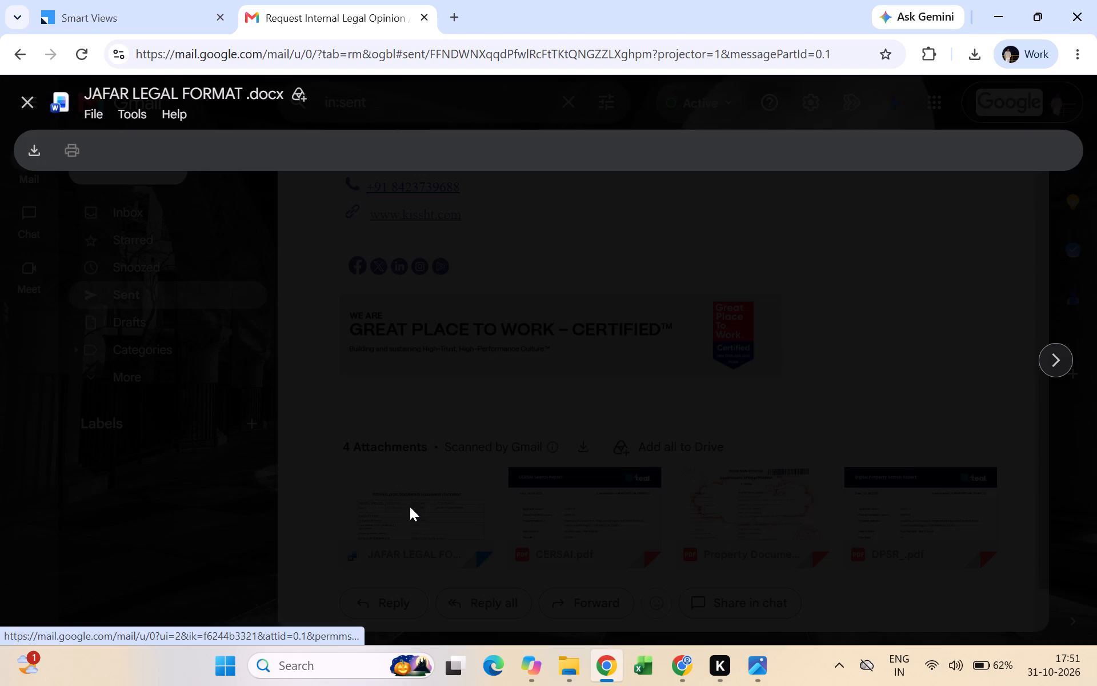
pyautogui.scroll(-4, 668, 508)
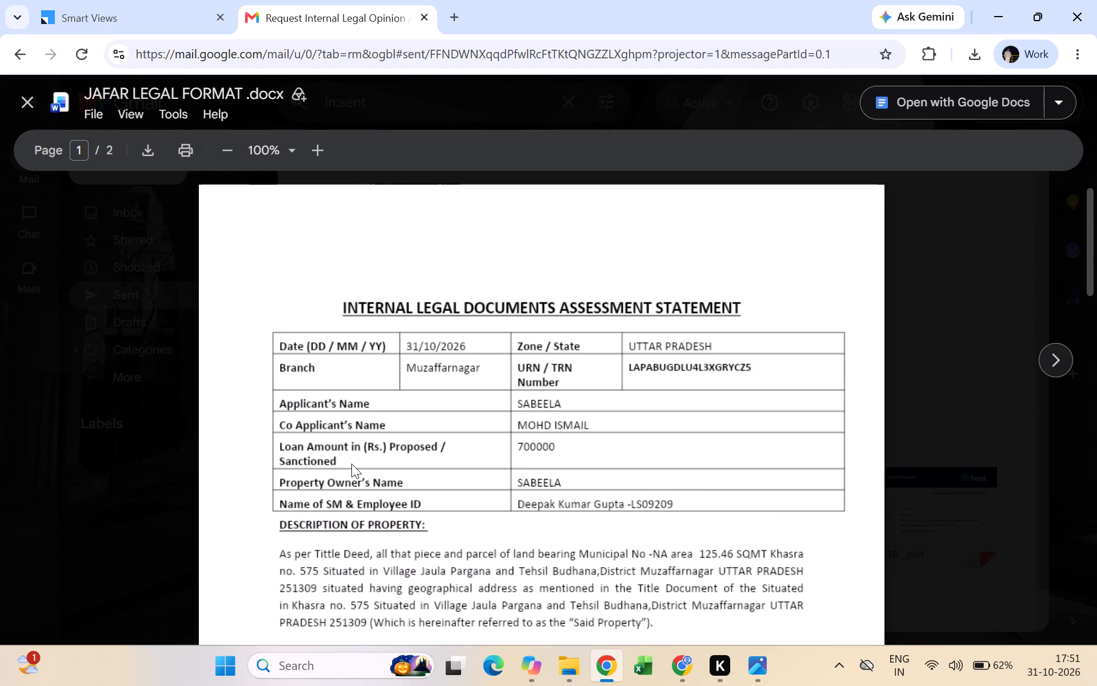
pyautogui.scroll(-2, 536, 525)
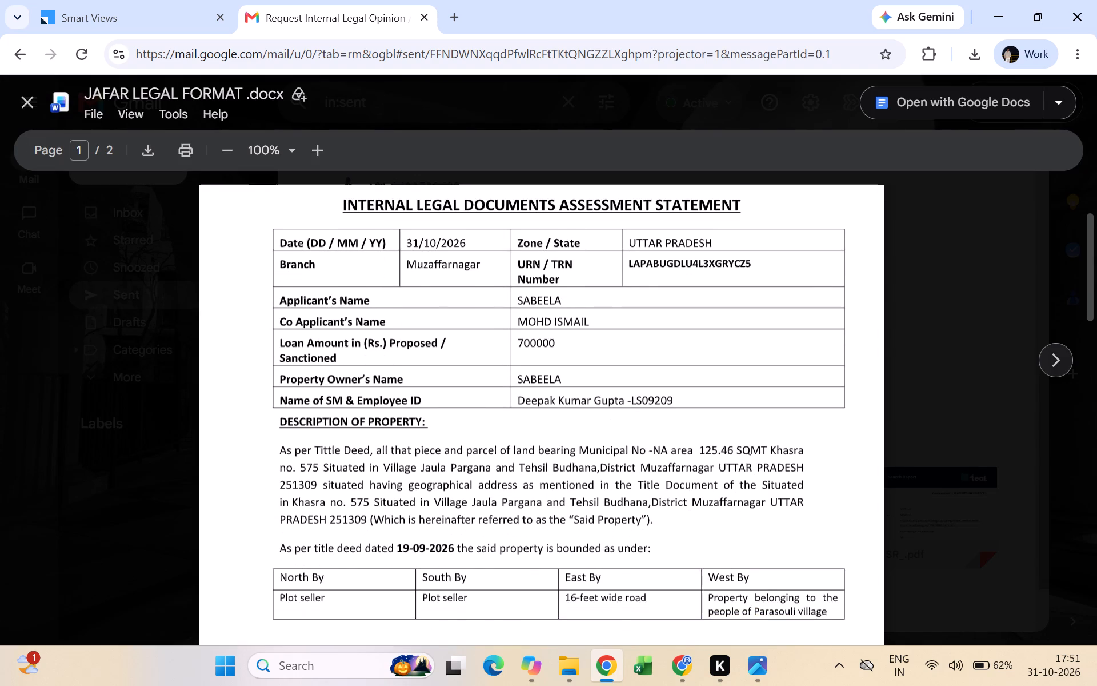
pyautogui.scroll(-1, 536, 525)
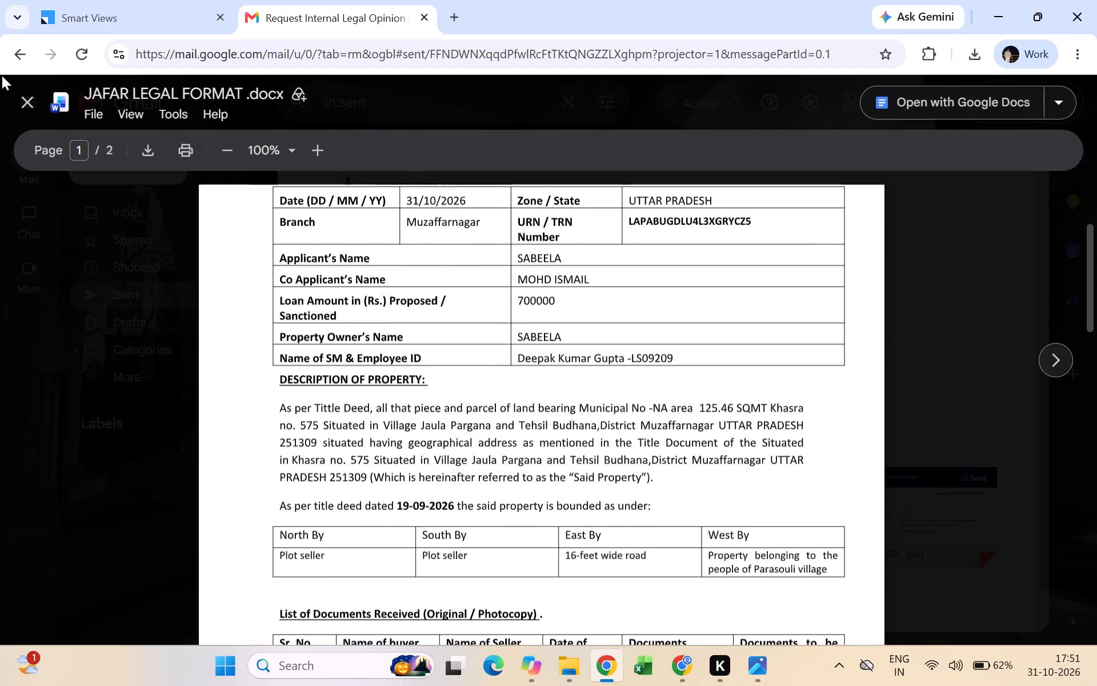
pyautogui.click(17, 52)
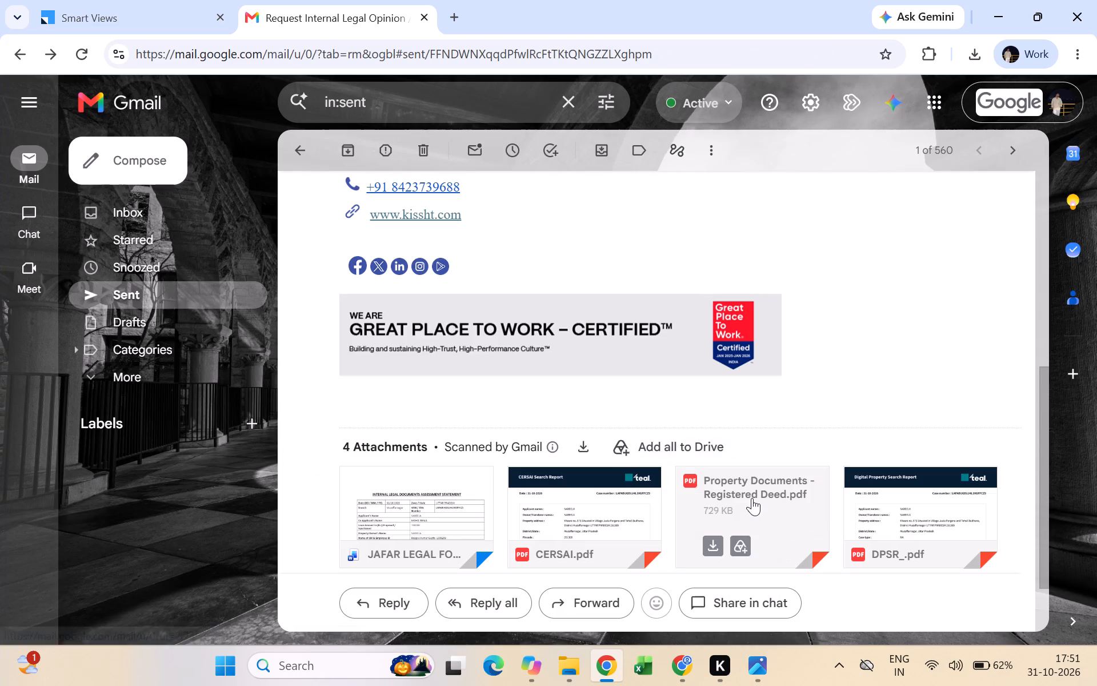
# Preview the attached Property Documents - Registered Deed.pdf through the property details on page 2, and close it.
pyautogui.doubleClick(752, 498)
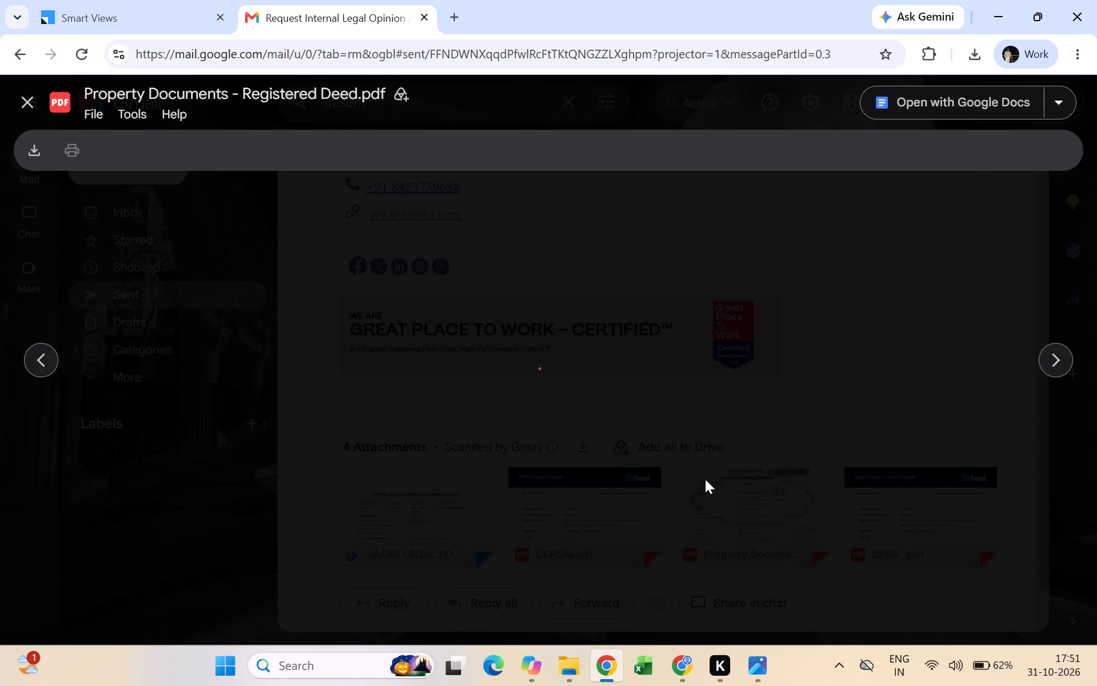
pyautogui.scroll(-7, 705, 479)
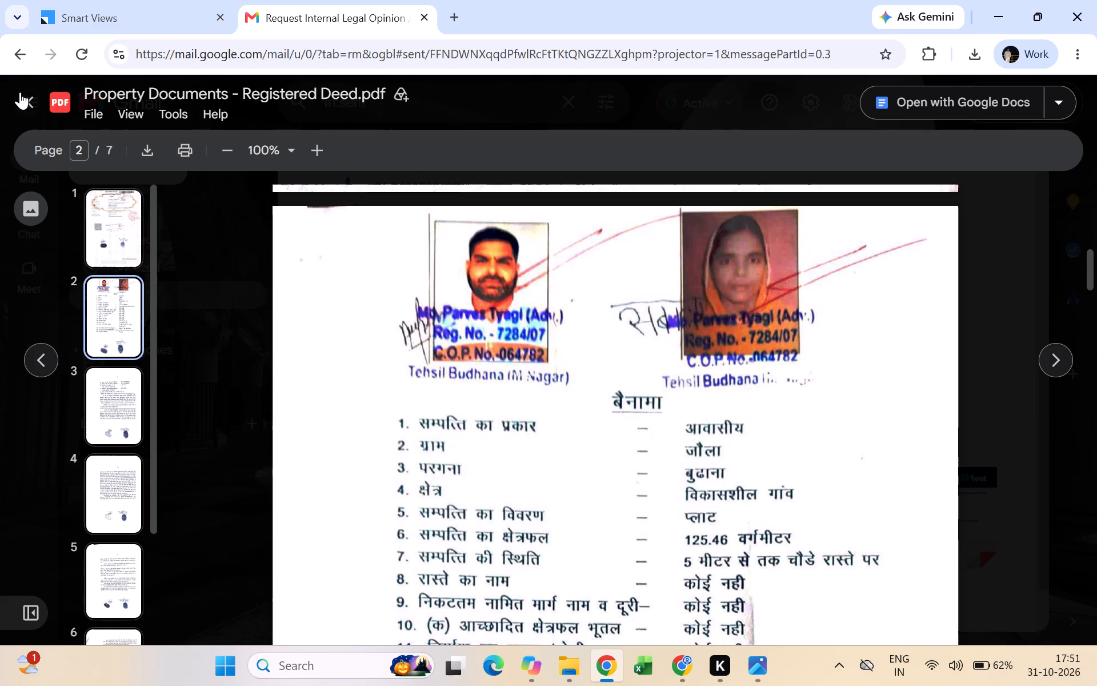
pyautogui.click(30, 103)
# Reopen the attached legal format document, review it from the property description and document list through the page 2 disclaimer, and close it.
pyautogui.doubleClick(466, 480)
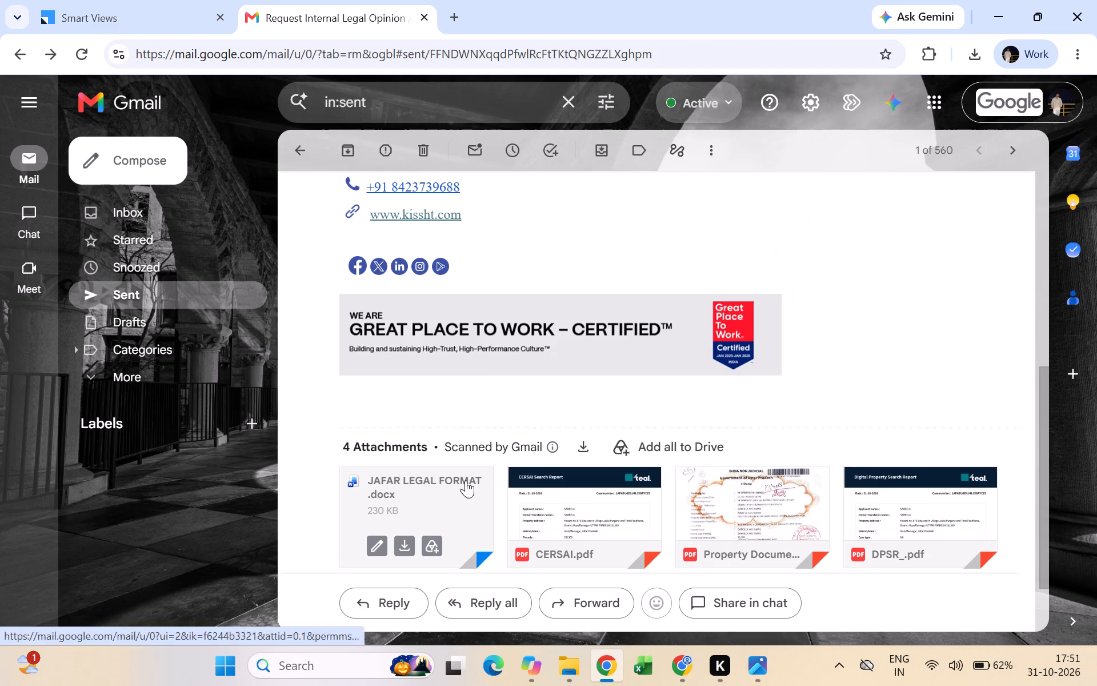
pyautogui.scroll(-1, 644, 496)
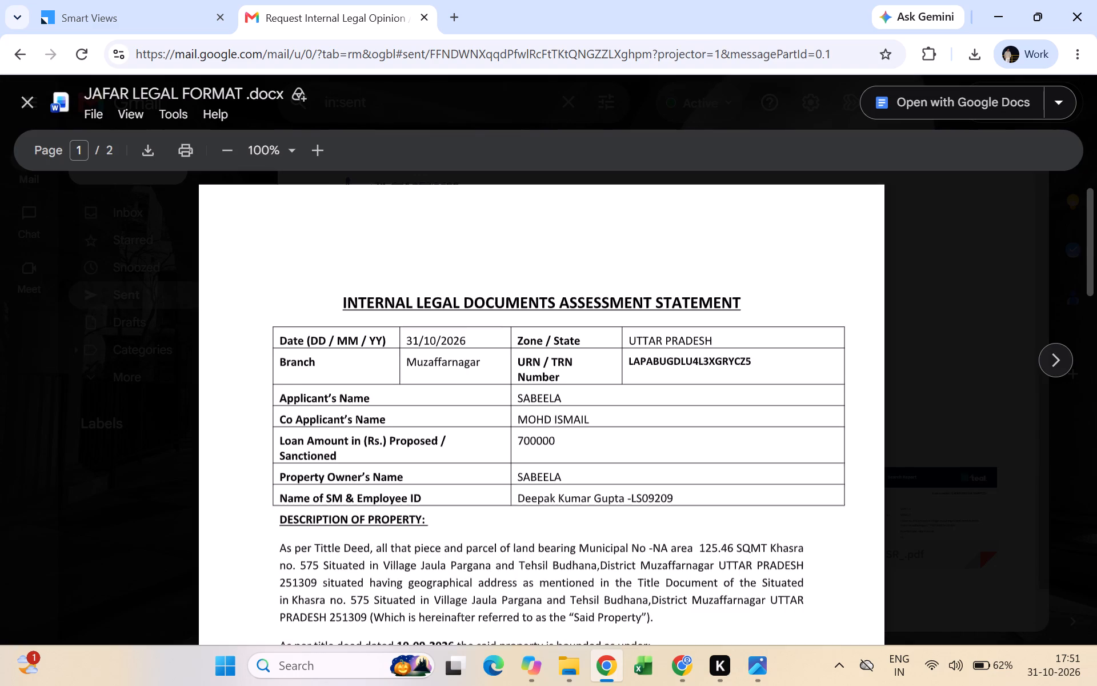
pyautogui.scroll(-1, 644, 496)
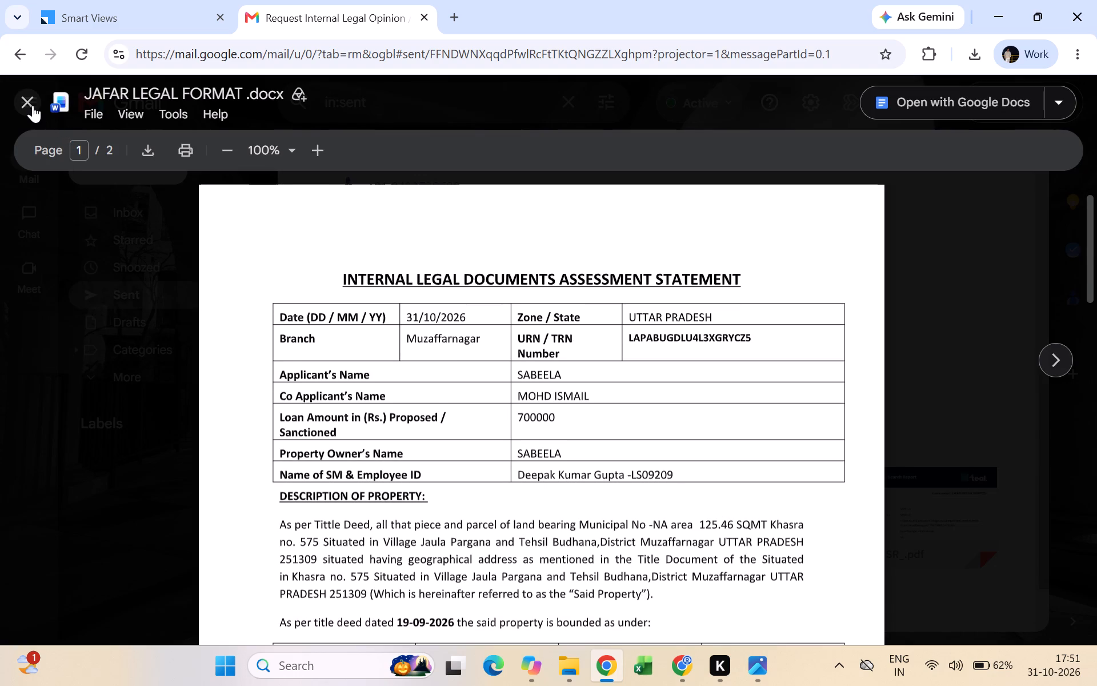
pyautogui.scroll(-6, 473, 467)
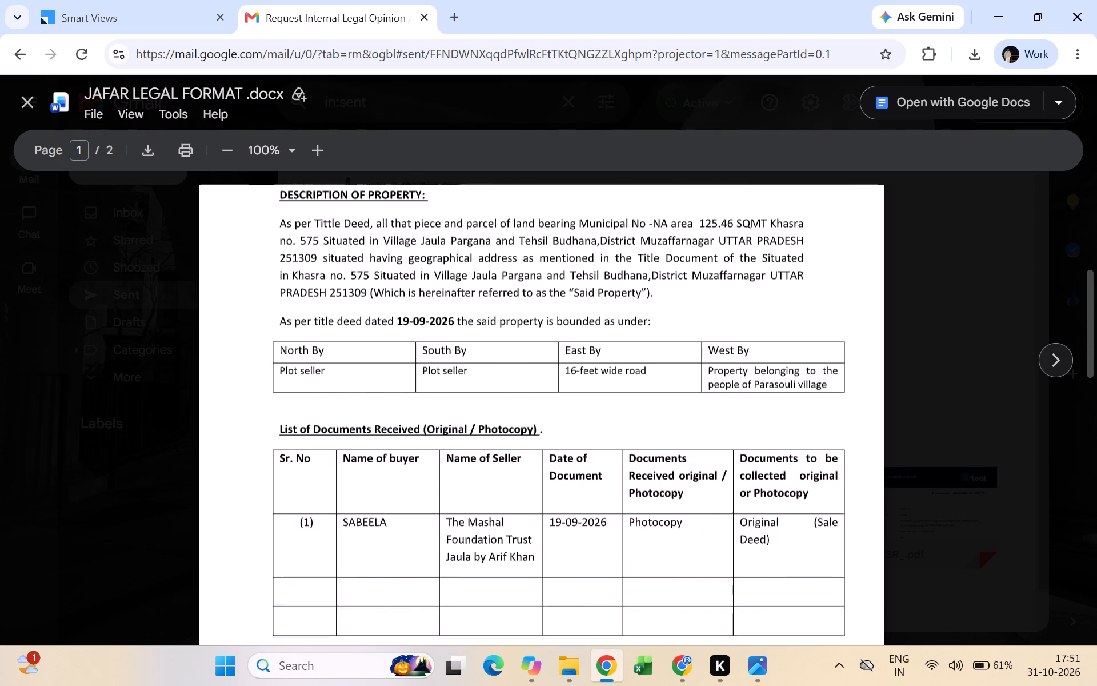
pyautogui.scroll(-13, 473, 467)
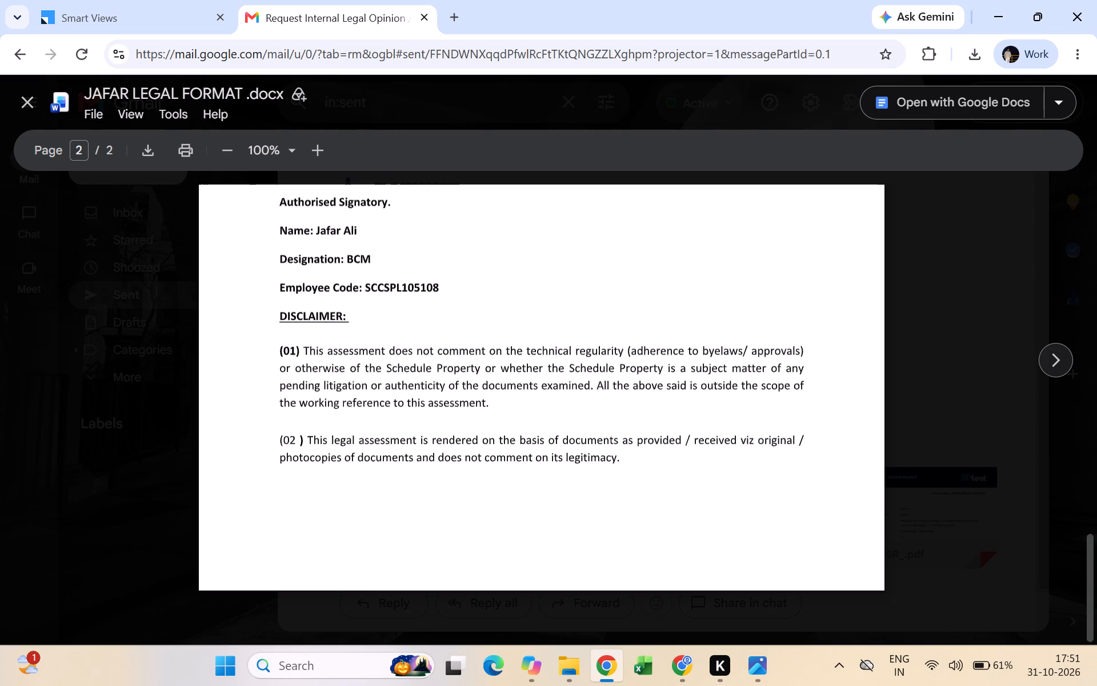
pyautogui.click(26, 98)
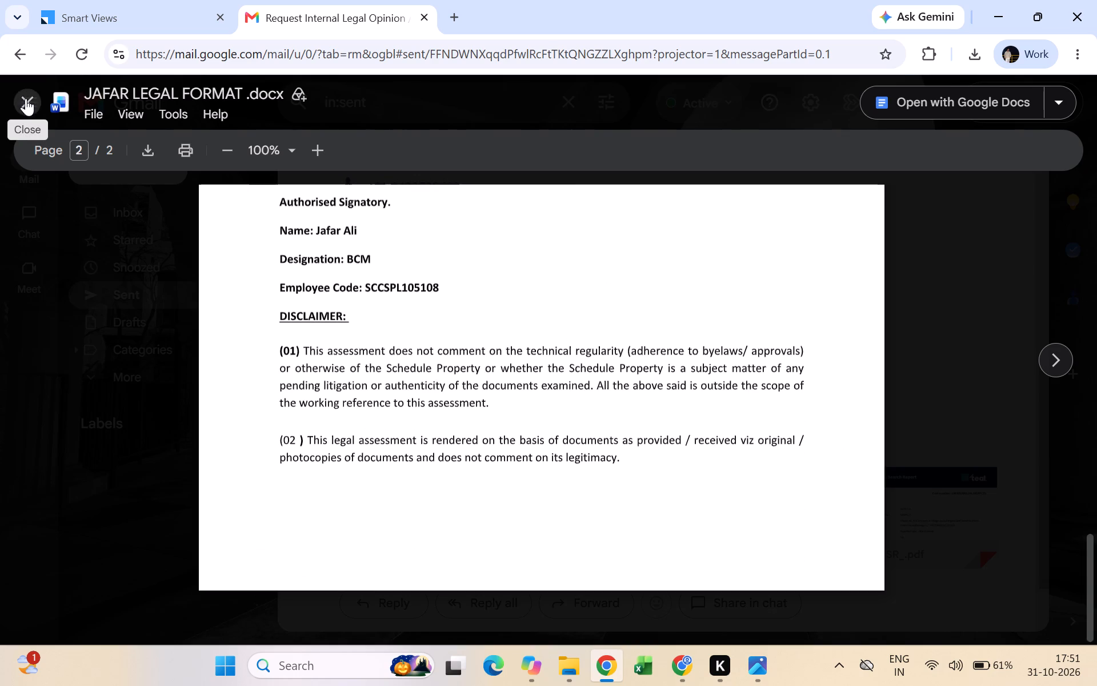
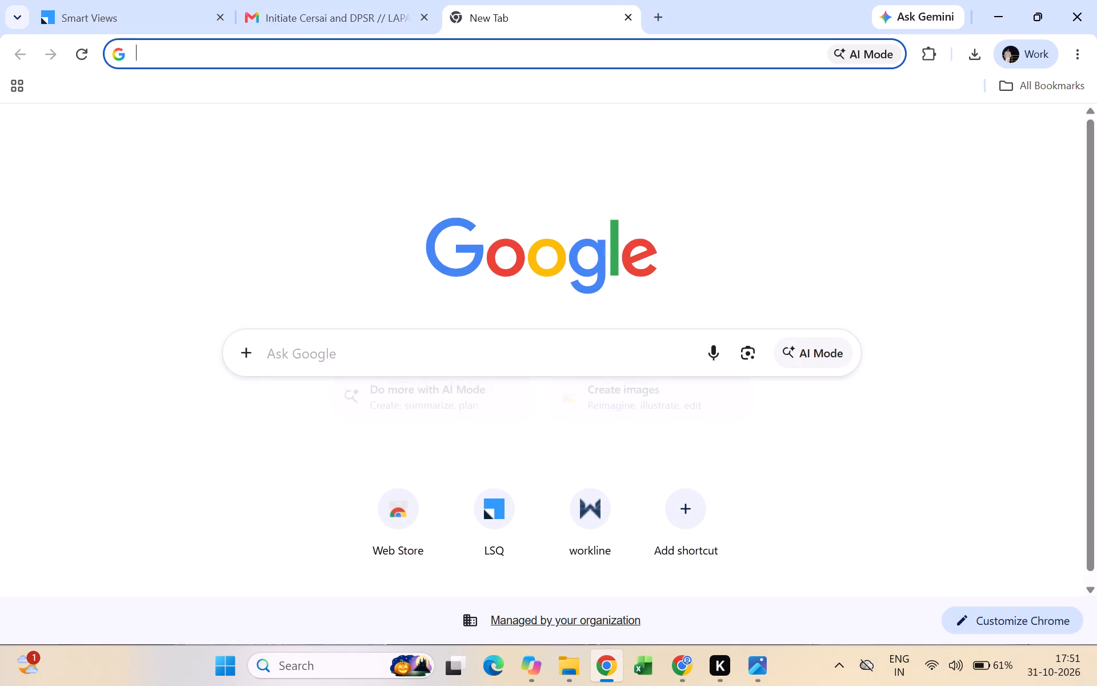
pyautogui.click(306, 366)
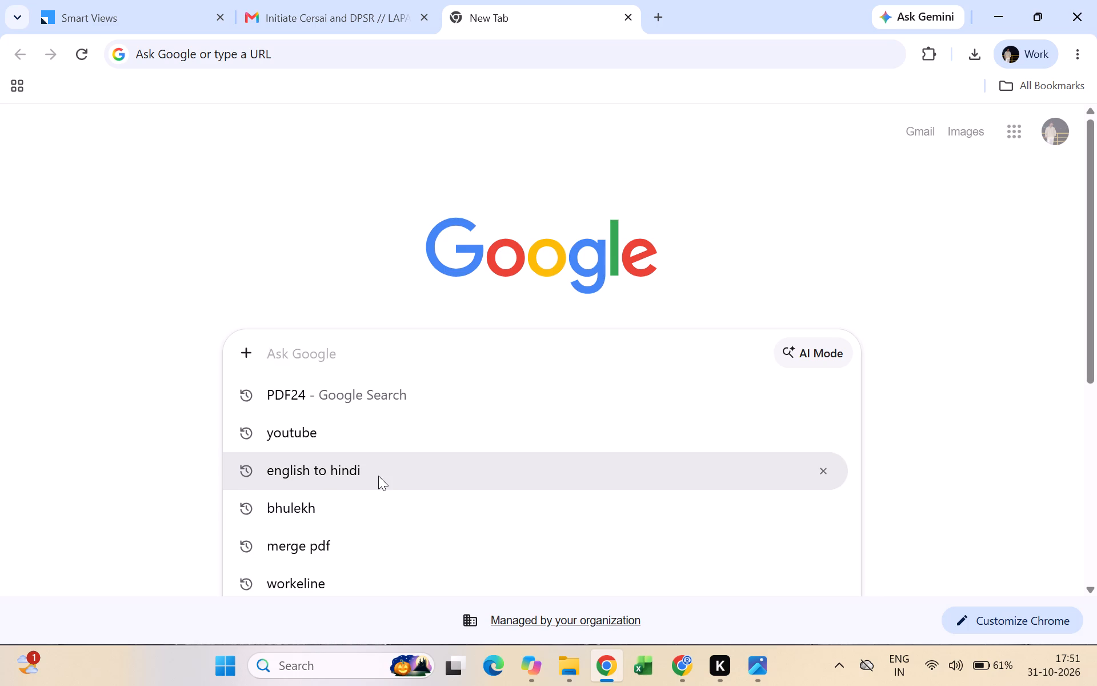
pyautogui.click(378, 476)
pyautogui.click(185, 289)
pyautogui.hotkey('ctrl', 'v')
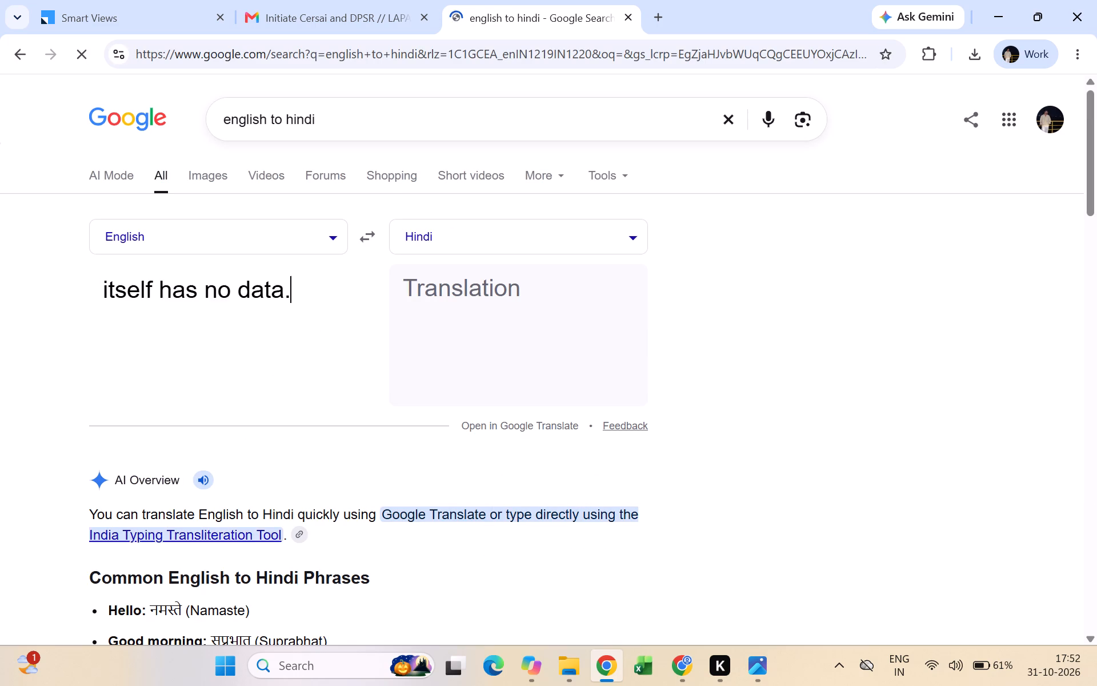
pyautogui.press('Return')
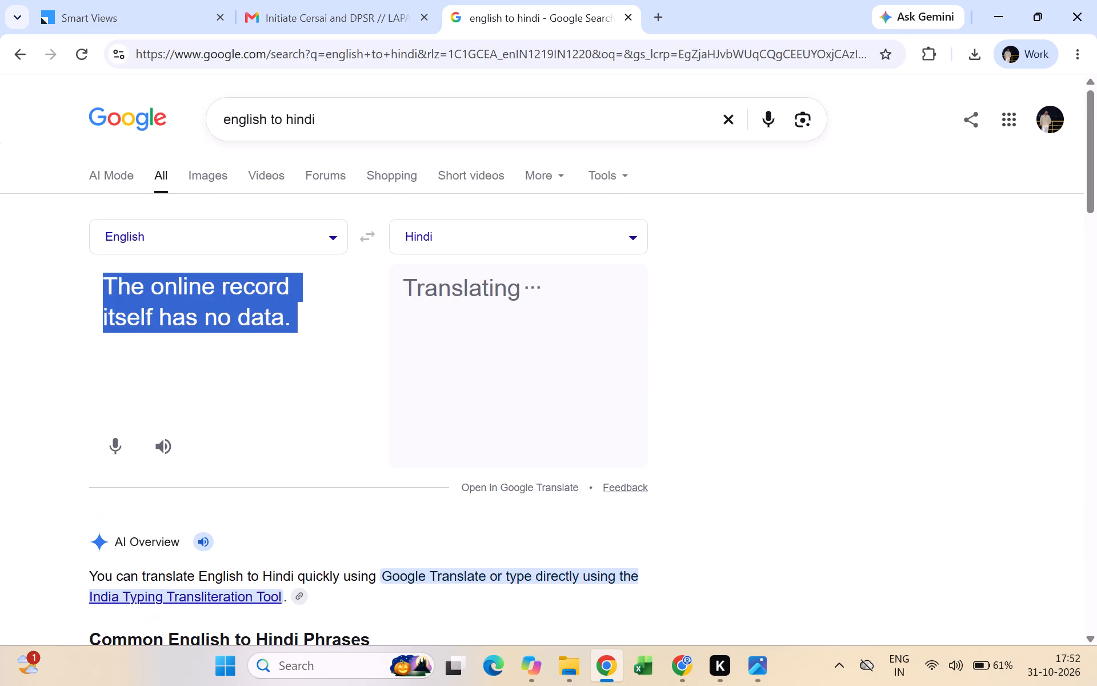
pyautogui.hotkey('ctrl', 'v')
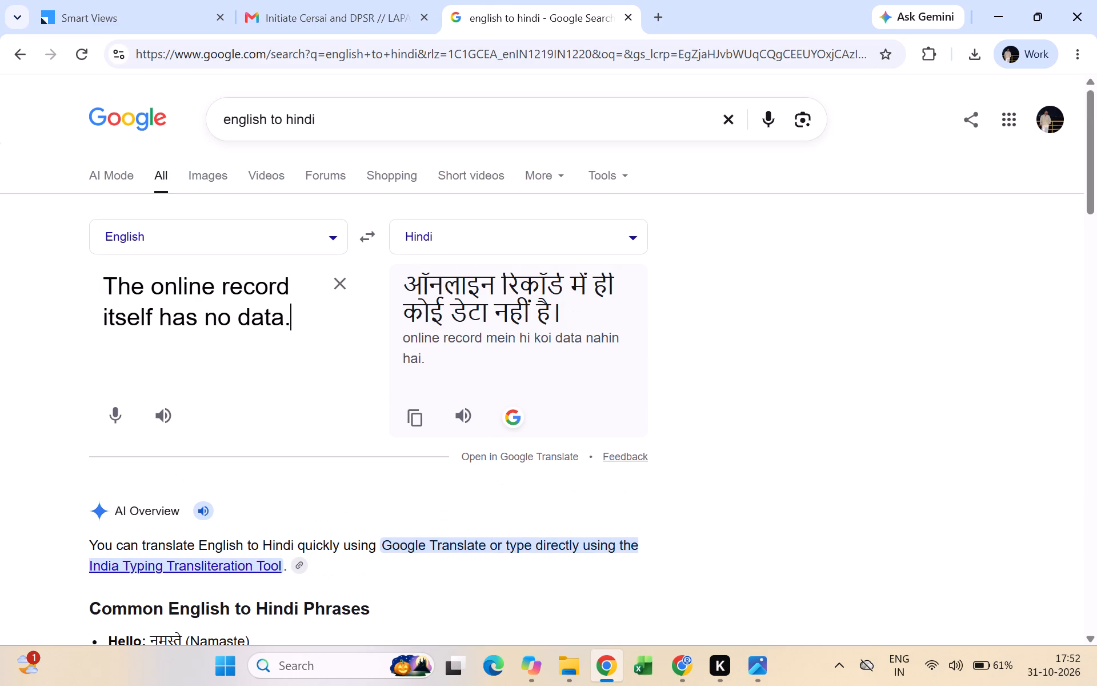
pyautogui.scroll(1, 557, 335)
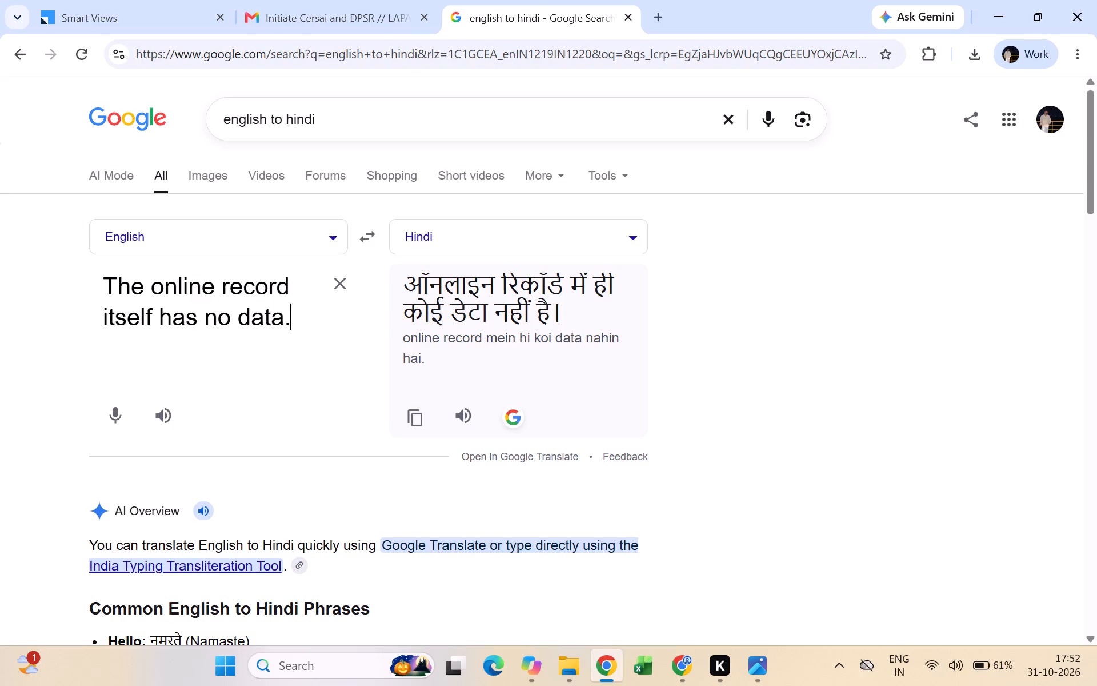
pyautogui.click(624, 10)
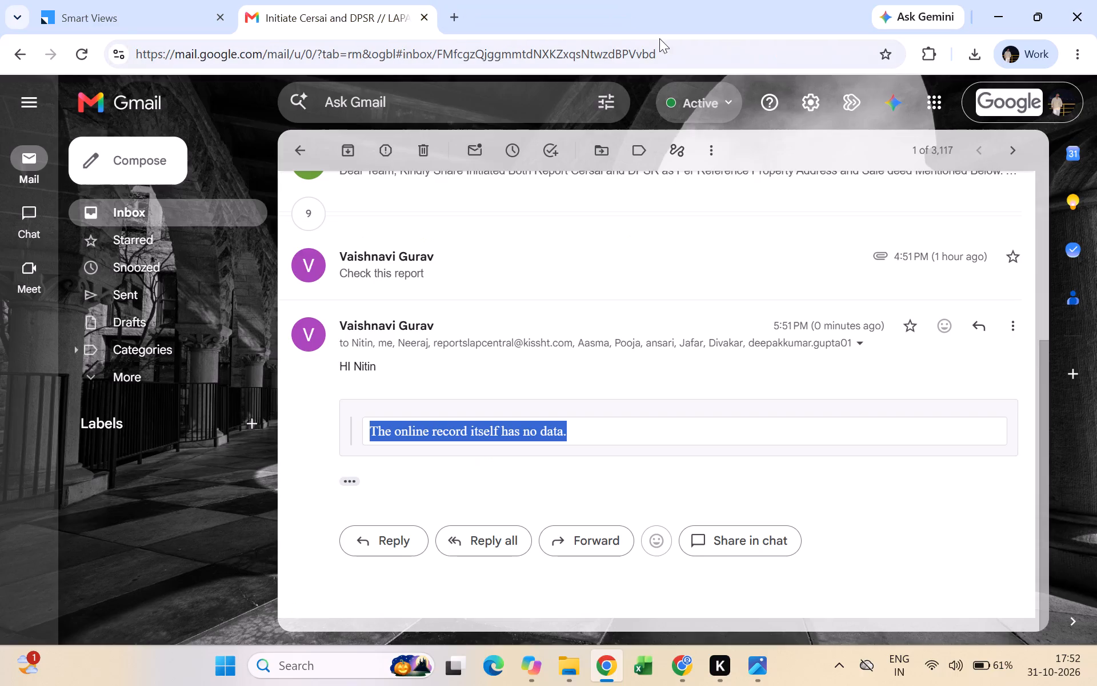
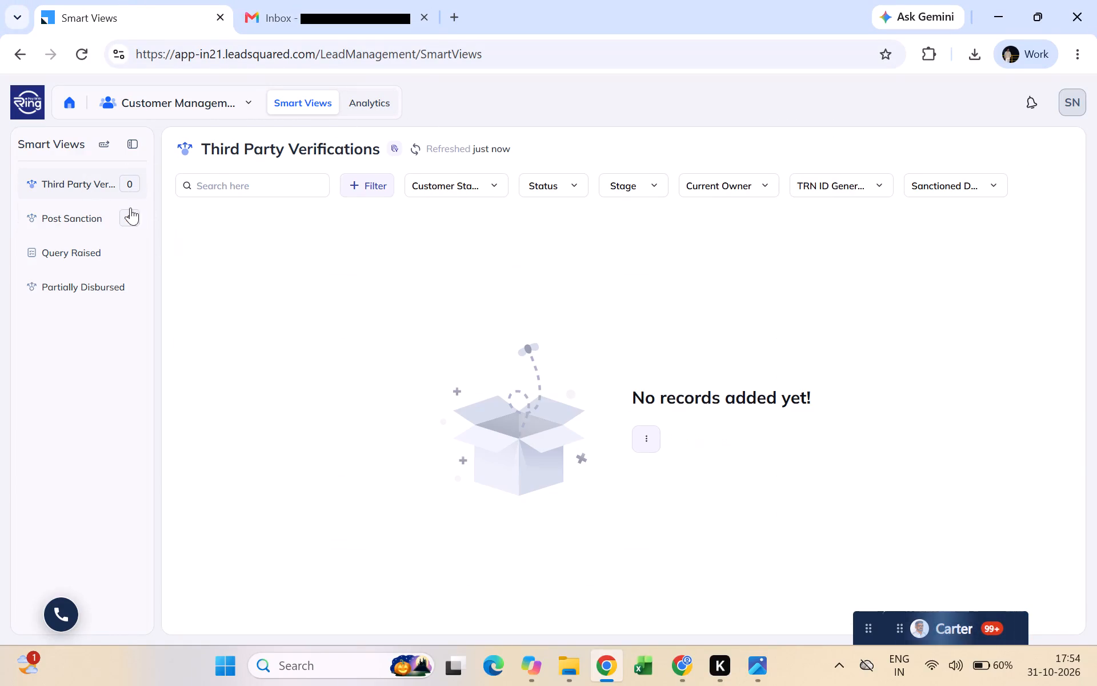
# Check the Post Sanction smart view in LeadSquared for records, and return to the Third Party Verifications view.
pyautogui.doubleClick(95, 214)
pyautogui.doubleClick(95, 214)
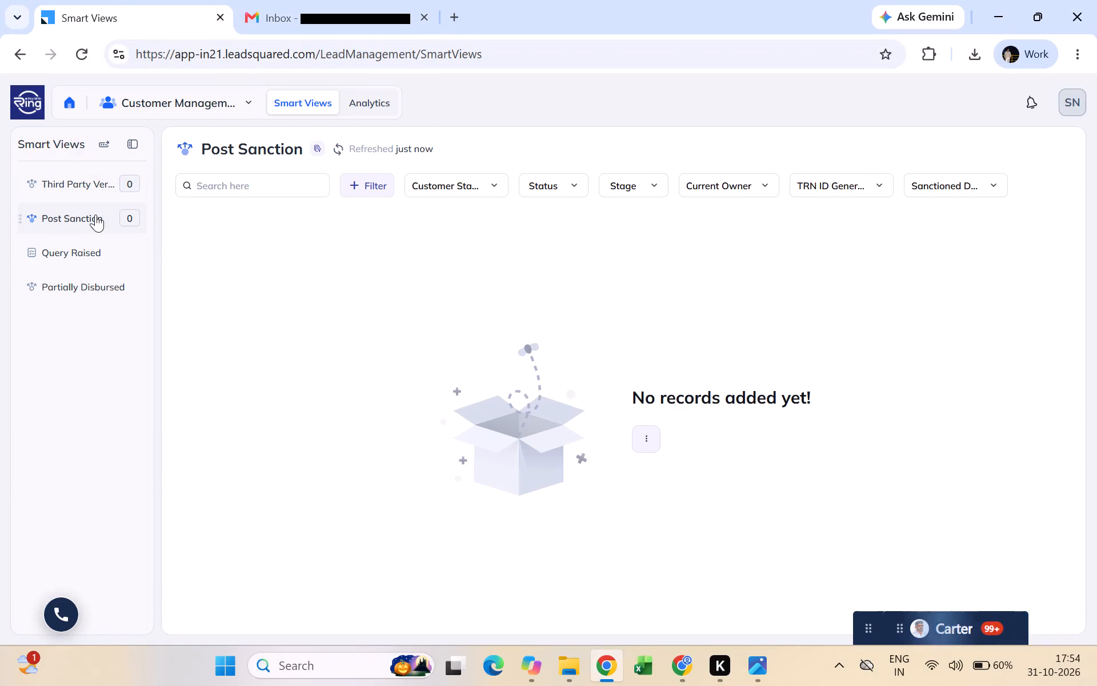
pyautogui.doubleClick(102, 180)
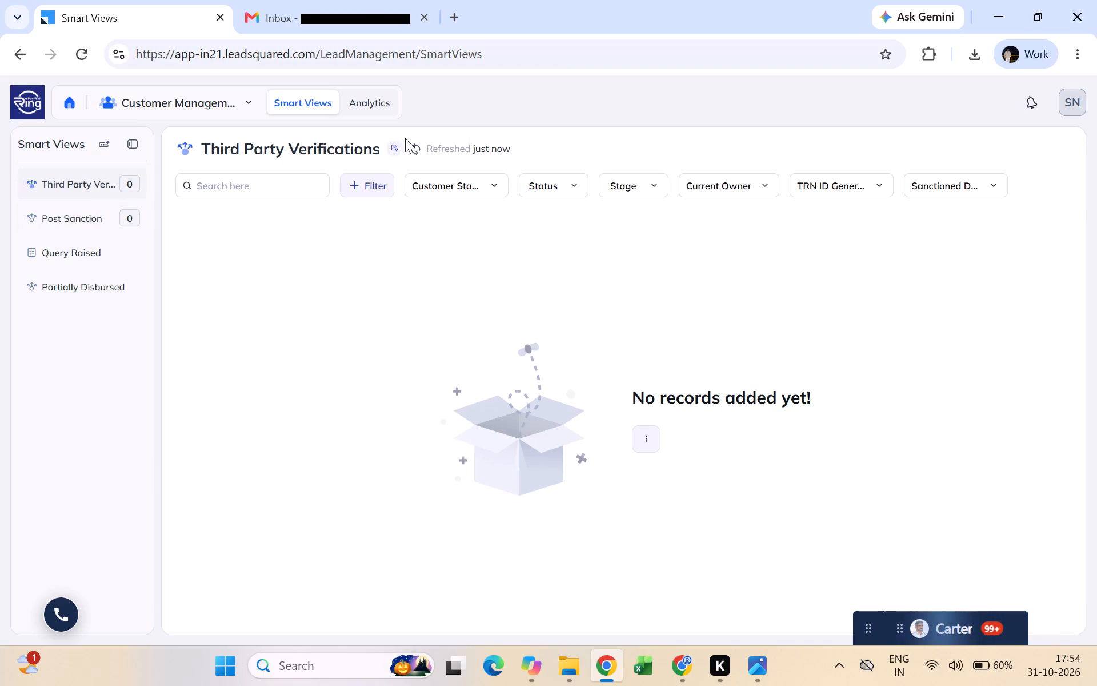
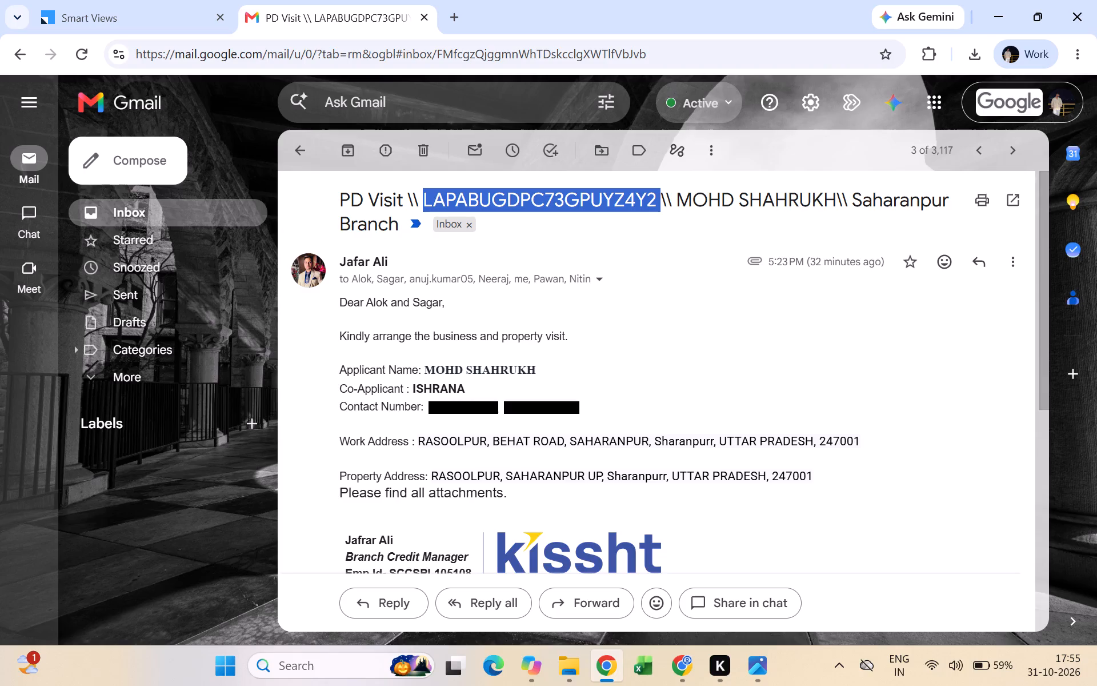
# Copy the loan application ID from the PD Visit email's subject and switch to the LeadSquared loan applications window.
pyautogui.hotkey('ctrl', 'c')
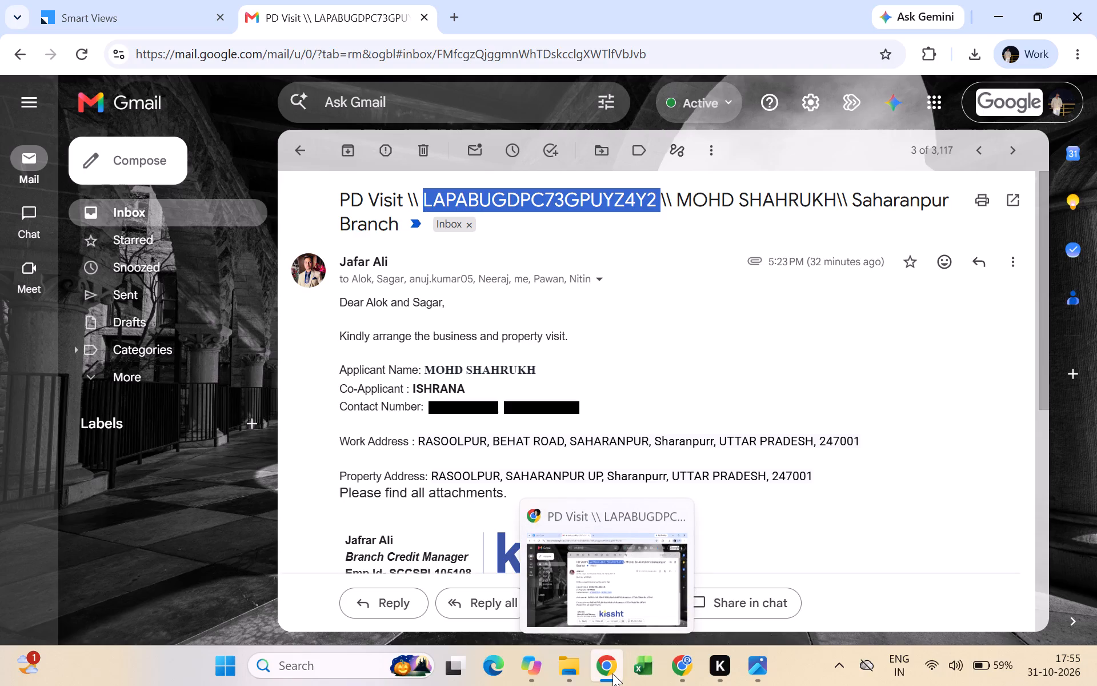
pyautogui.click(686, 671)
pyautogui.scroll(5, 564, 264)
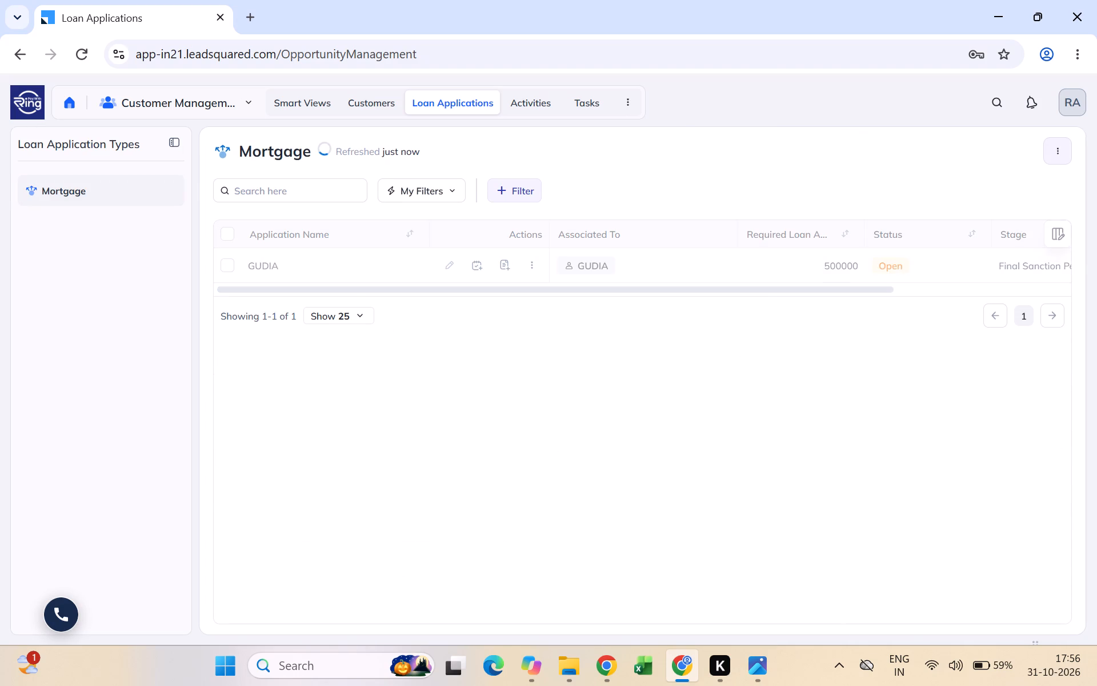
# Search the Mortgage applications for the copied application number and open the matching application's Document Manager.
pyautogui.click(300, 188)
pyautogui.hotkey('ctrl', 'v')
pyautogui.press('Return')
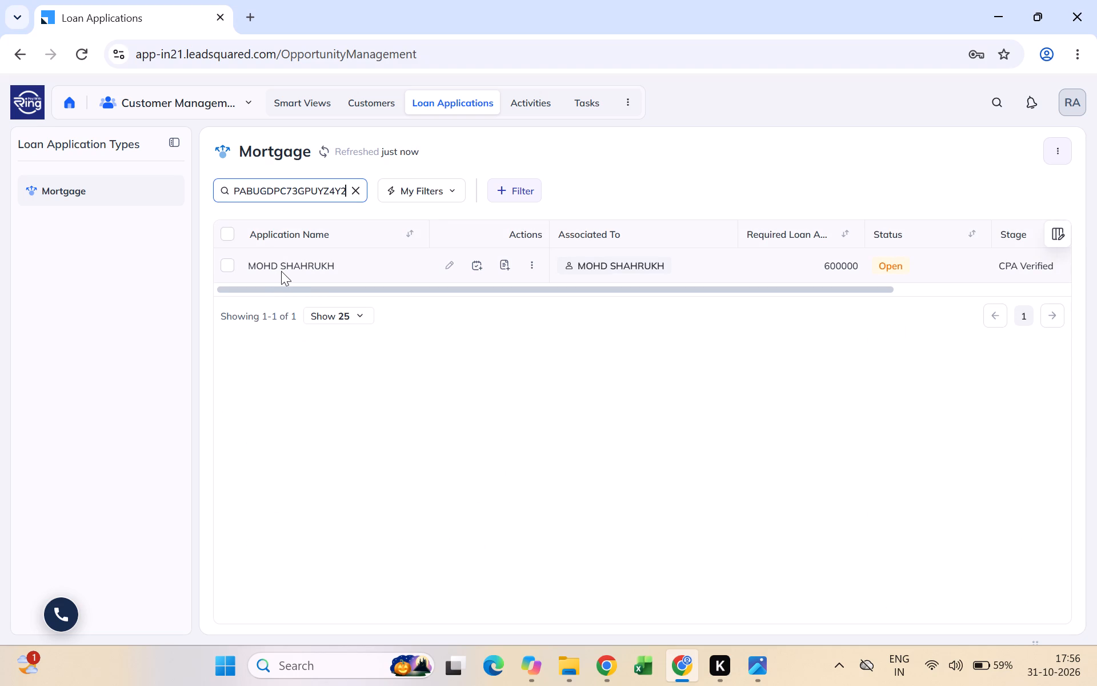
pyautogui.click(307, 265)
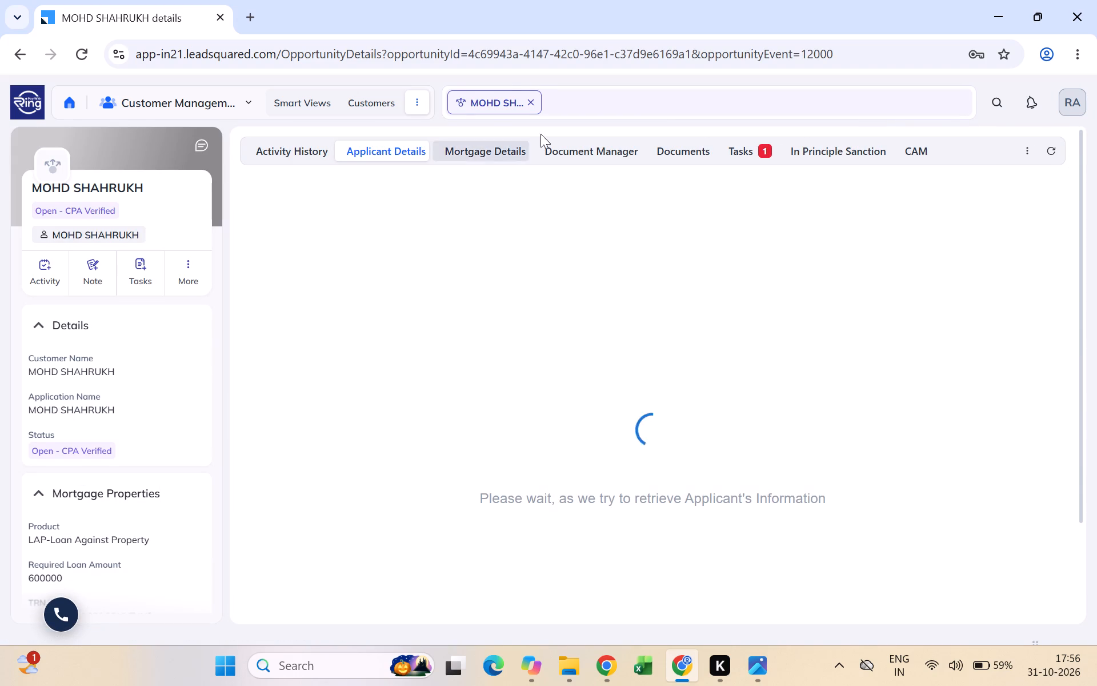
pyautogui.click(614, 155)
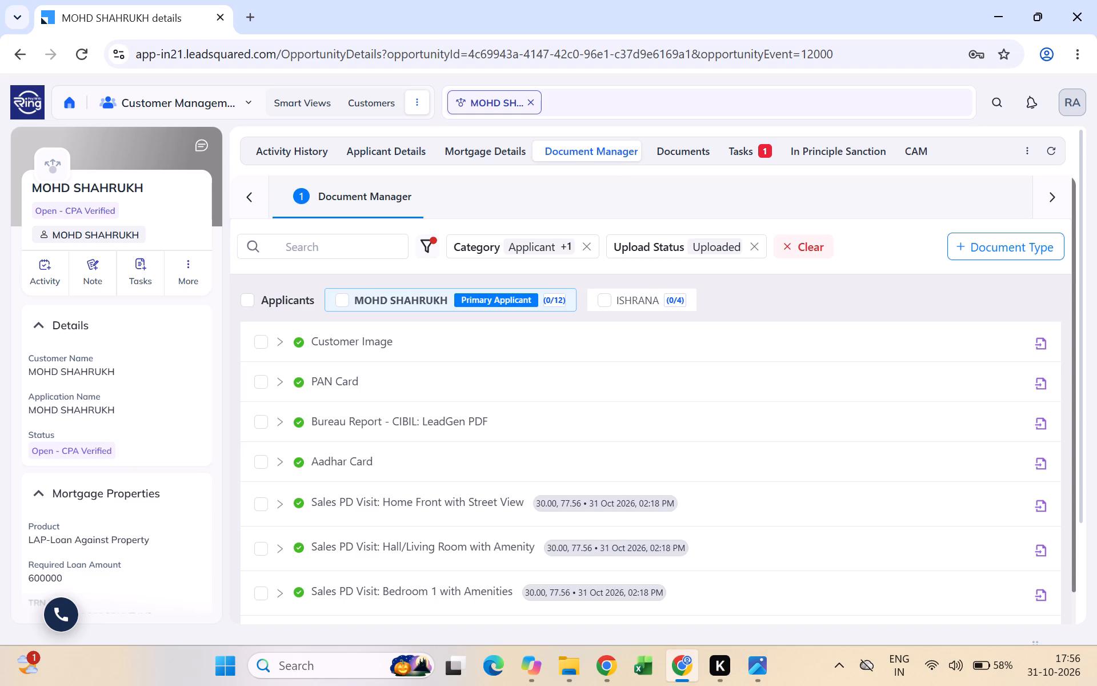
# Select all uploaded documents of both the primary applicant and the co-applicant and download them.
pyautogui.click(248, 301)
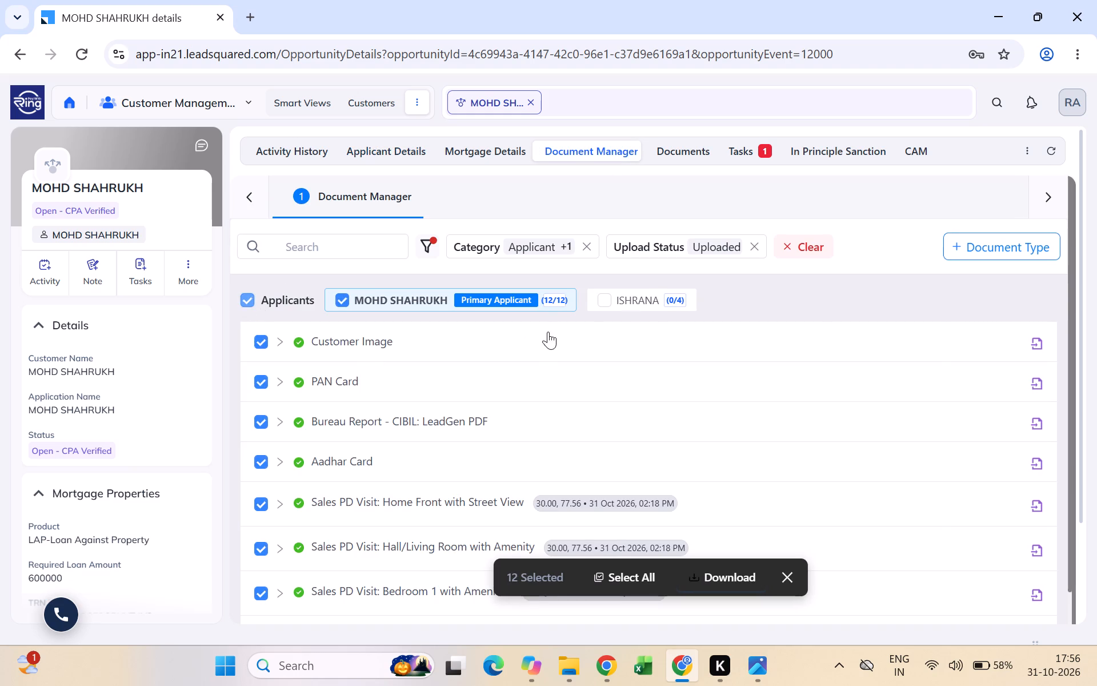
pyautogui.click(600, 296)
pyautogui.click(638, 579)
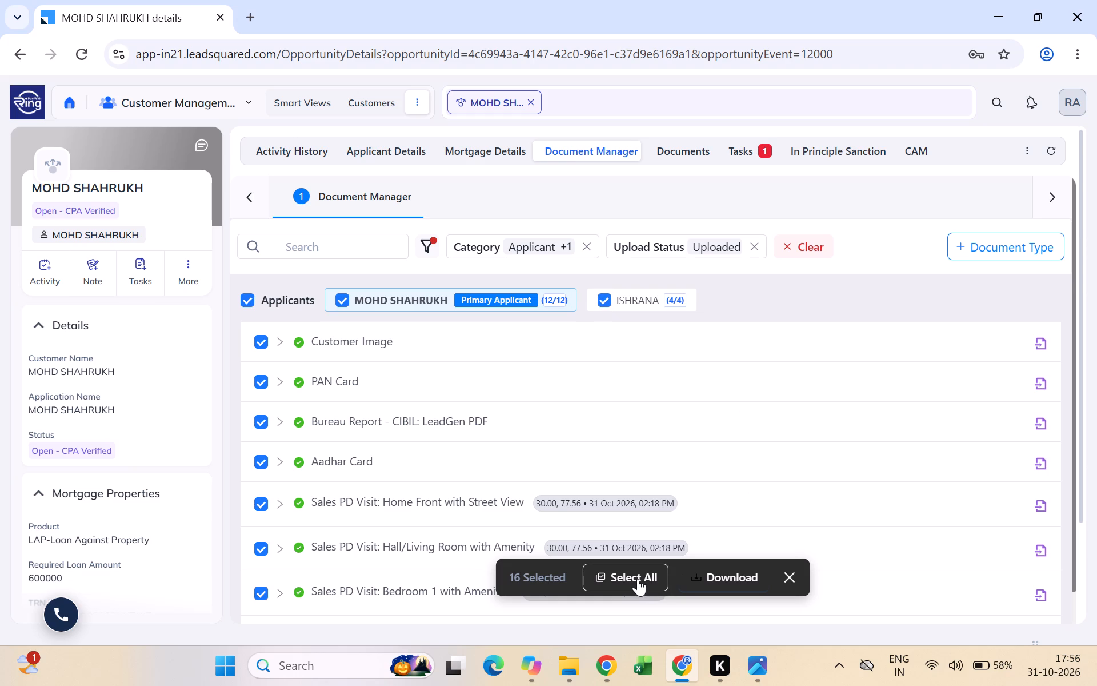
pyautogui.click(731, 575)
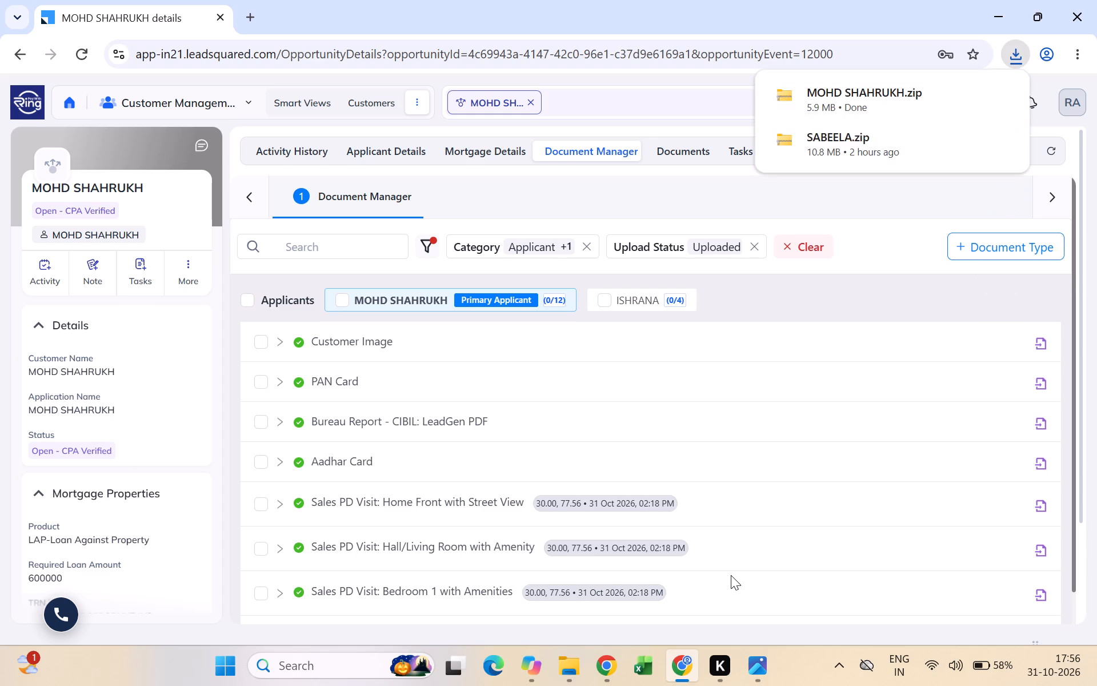
# Switch to File Explorer and delete the CERSAI PDF and both DPSR PDFs of the previous case from Downloads.
pyautogui.click(619, 675)
pyautogui.click(579, 662)
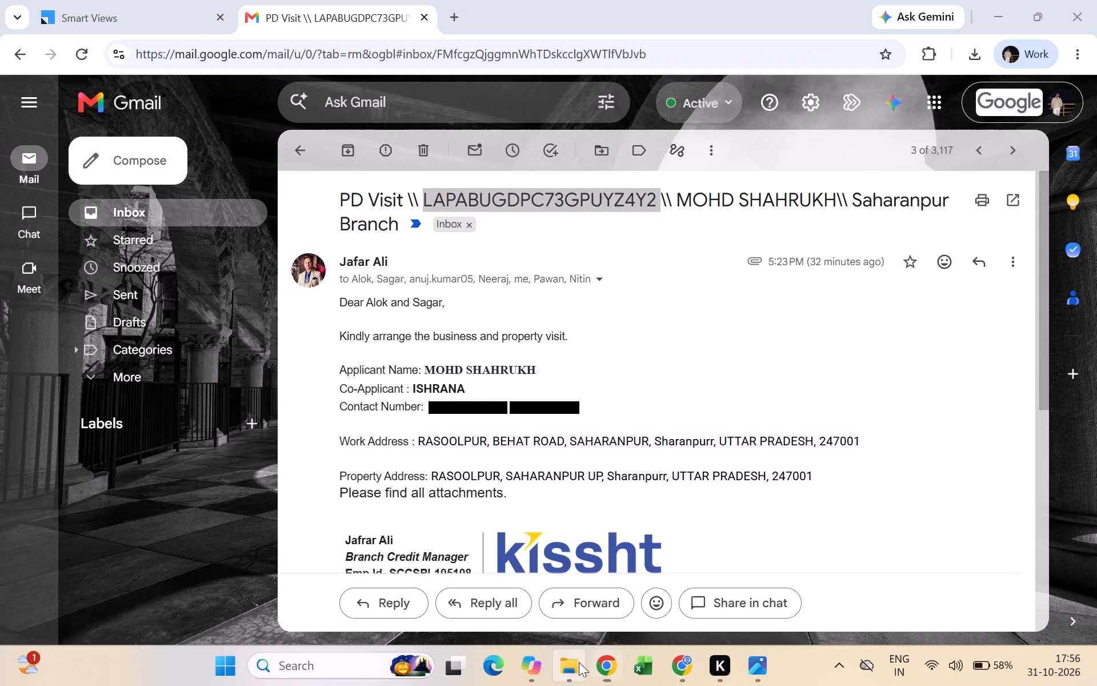
pyautogui.doubleClick(93, 269)
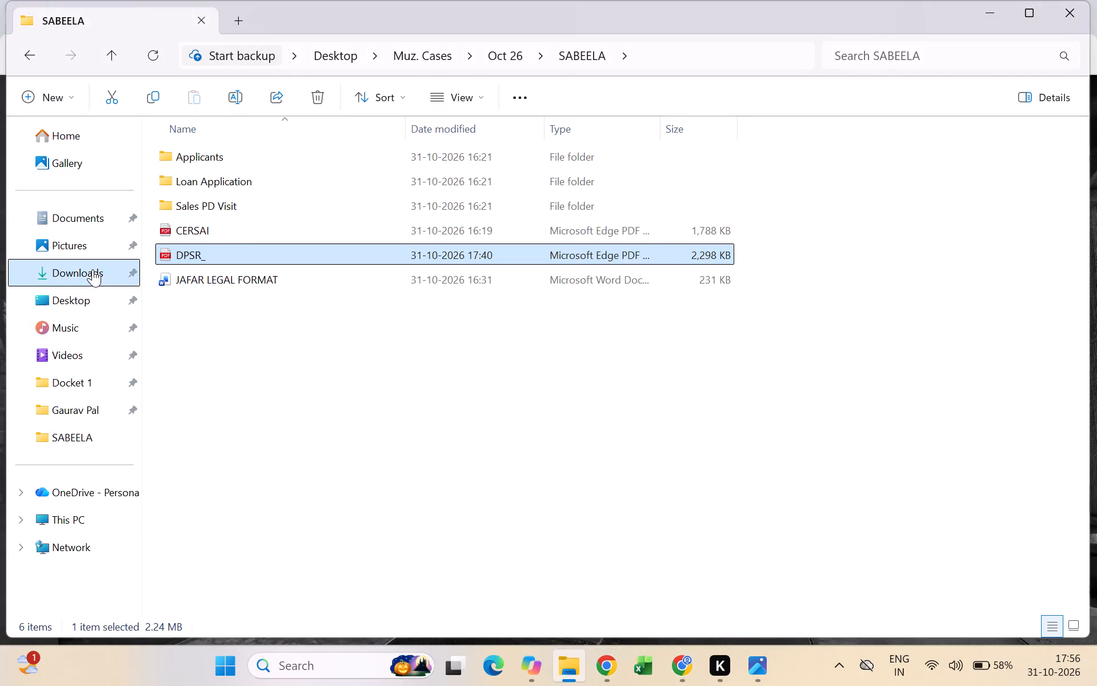
pyautogui.click(329, 174)
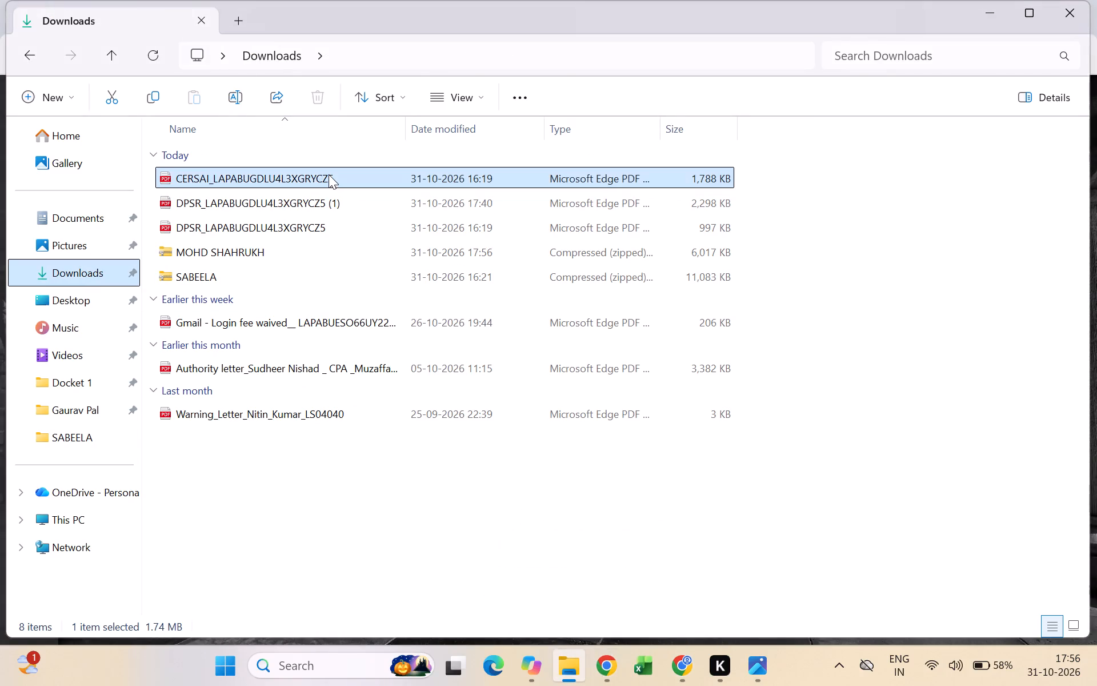
pyautogui.hotkey('ctrl', 'shift', 'Down')
pyautogui.hotkey('ctrl', 'shift', 'Down')
pyautogui.hotkey('ctrl', 'shift', 'Down')
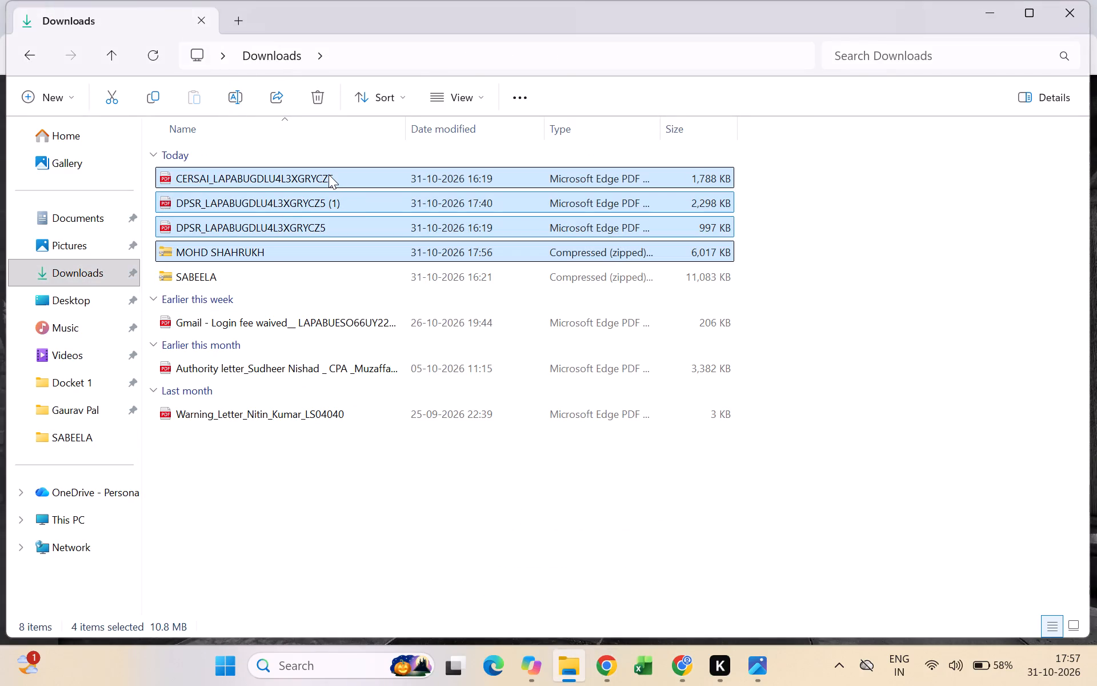
pyautogui.keyDown('ctrl'); pyautogui.click(287, 251); pyautogui.keyUp('ctrl')
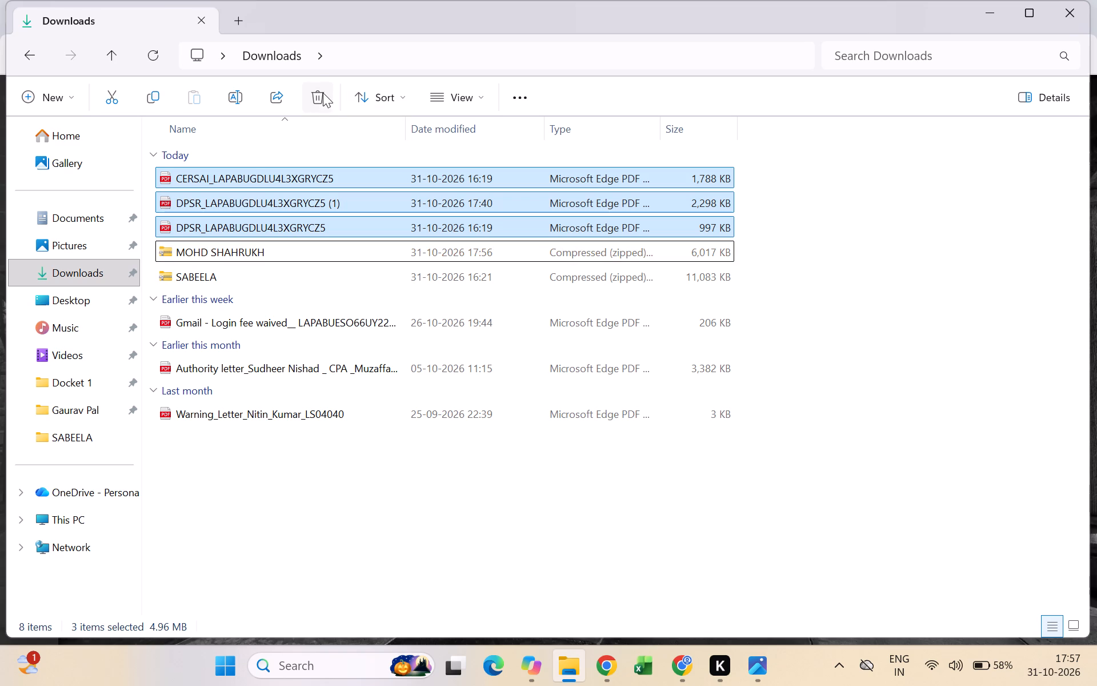
pyautogui.click(323, 97)
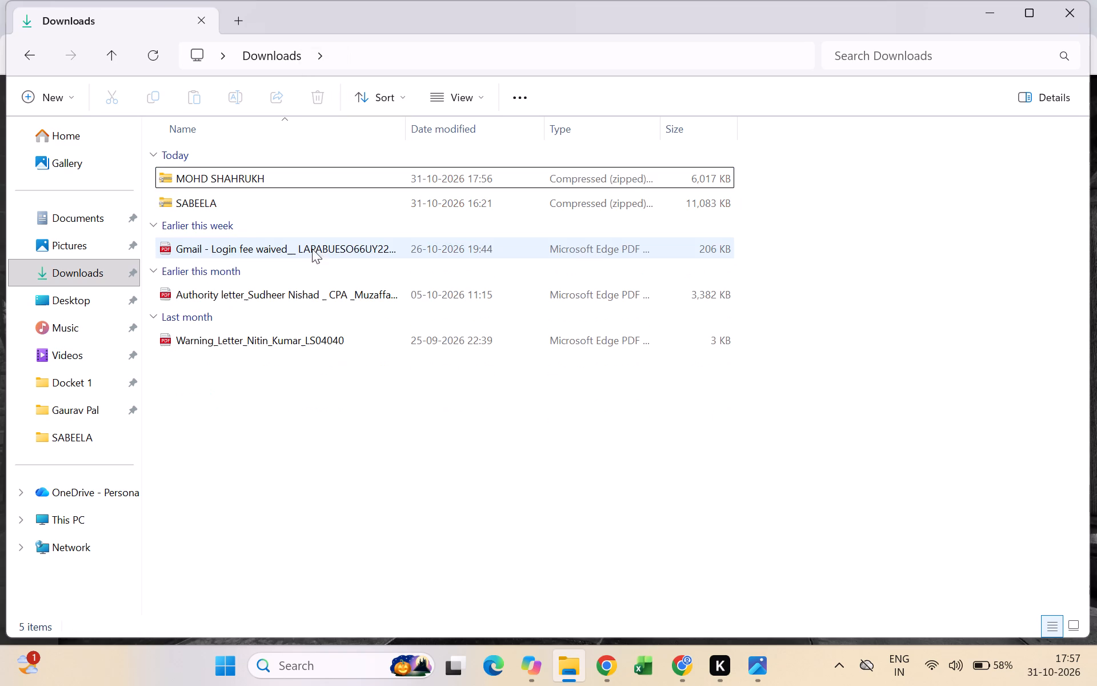
# Copy the applicant's folder out of the newly downloaded zip into Desktop > Muz. Cases > Oct 26.
pyautogui.click(278, 179)
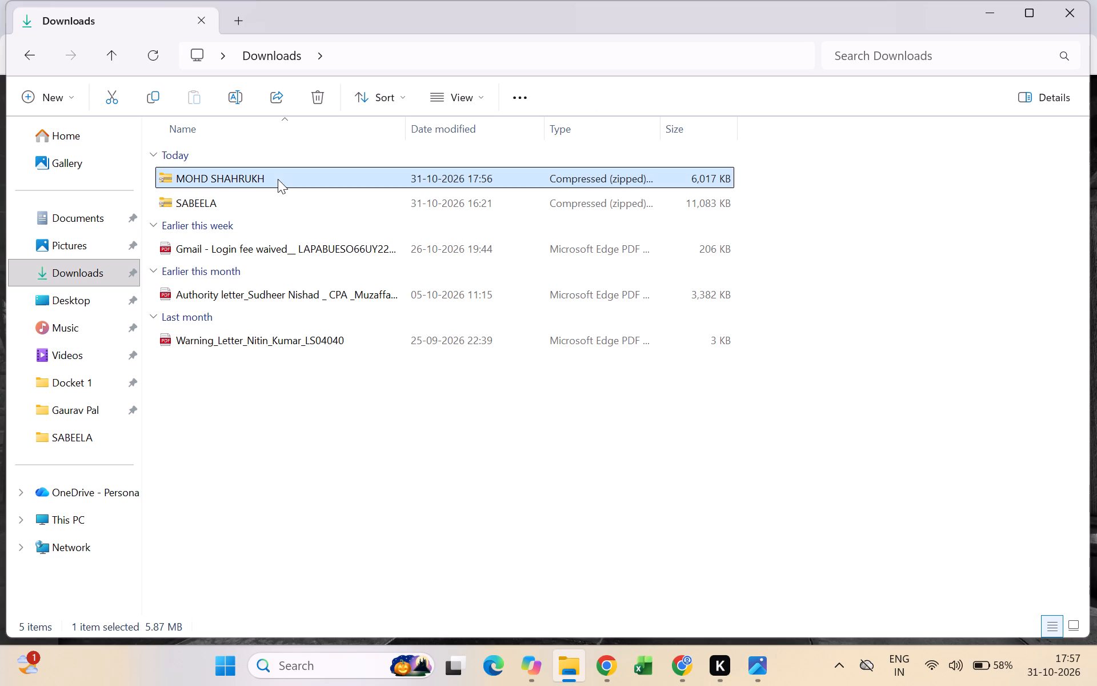
pyautogui.doubleClick(289, 177)
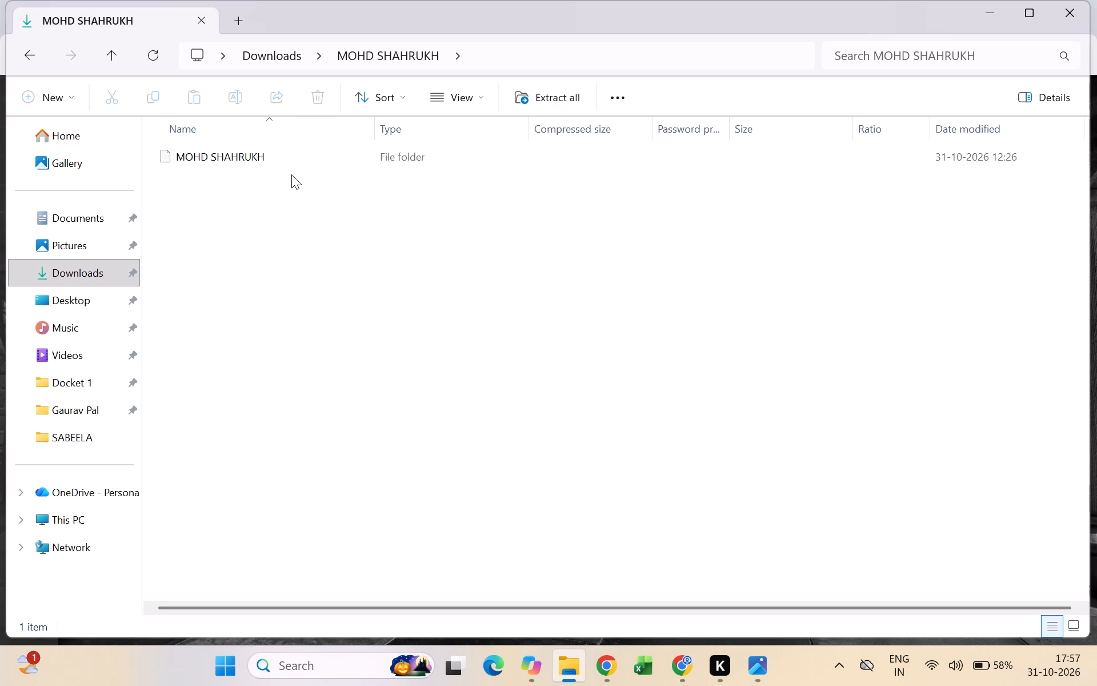
pyautogui.click(255, 155)
pyautogui.hotkey('ctrl', 'c')
pyautogui.hotkey('ctrl', 'c')
pyautogui.hotkey('ctrl', 'c')
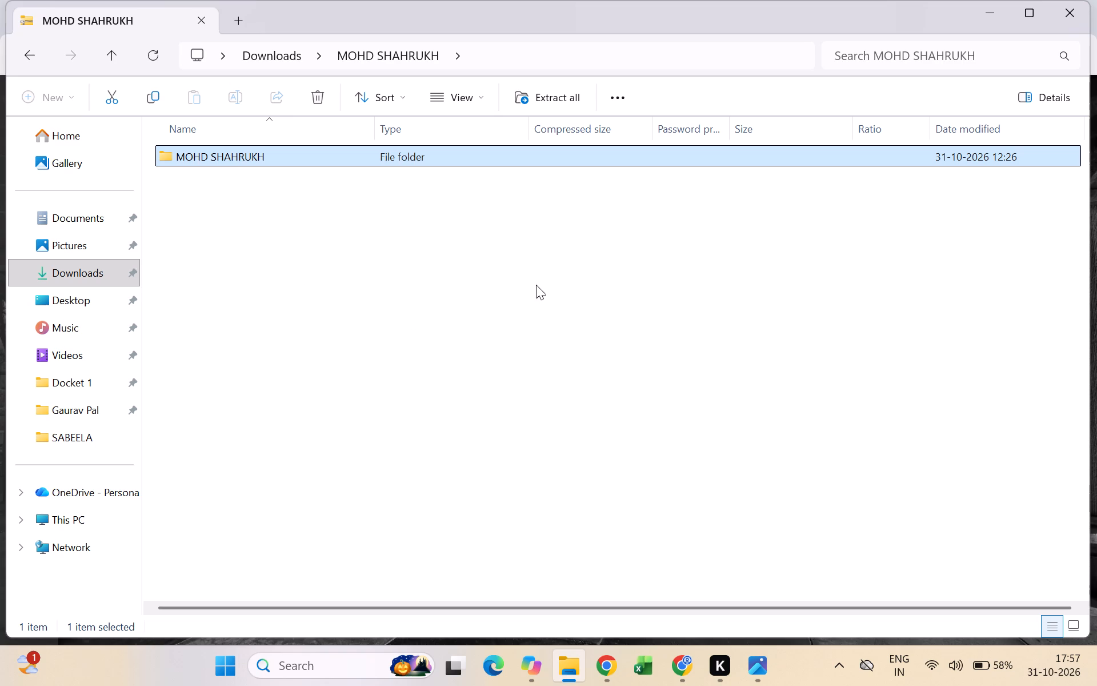
pyautogui.hotkey('ctrl', 'c')
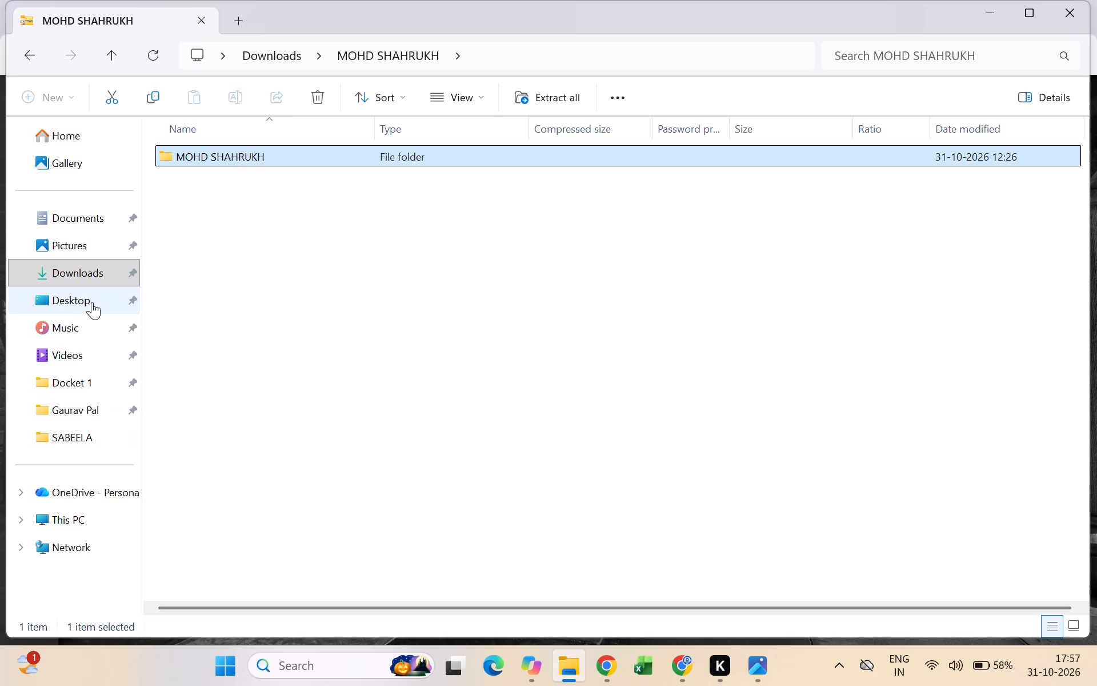
pyautogui.doubleClick(85, 297)
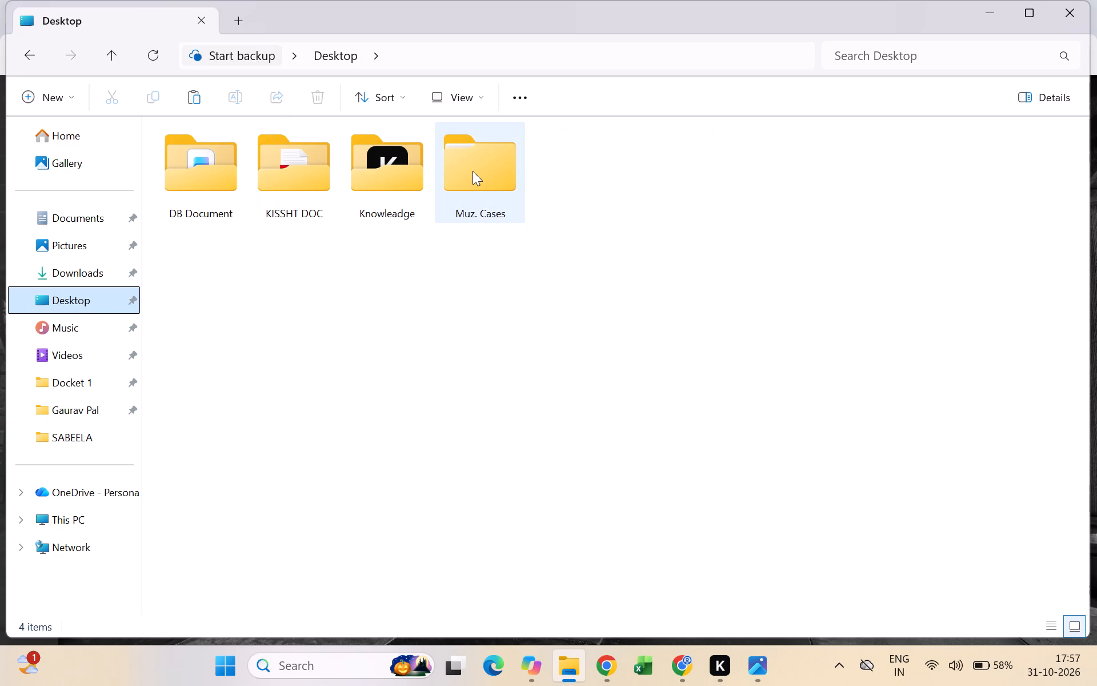
pyautogui.doubleClick(473, 171)
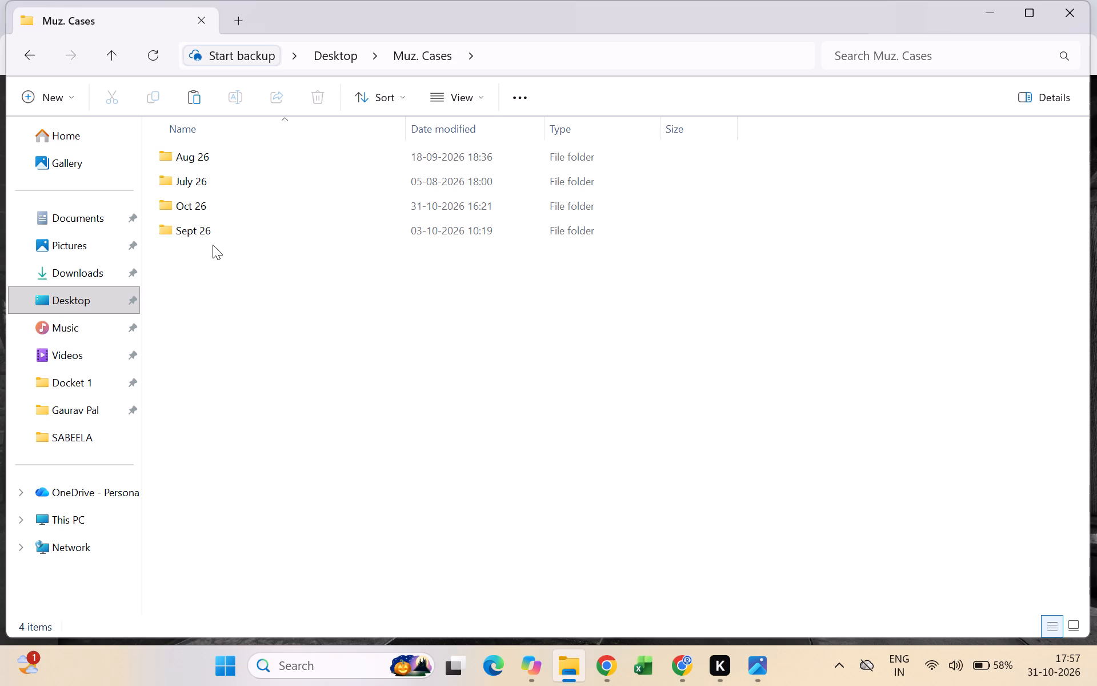
pyautogui.doubleClick(214, 206)
pyautogui.hotkey('ctrl', 'v')
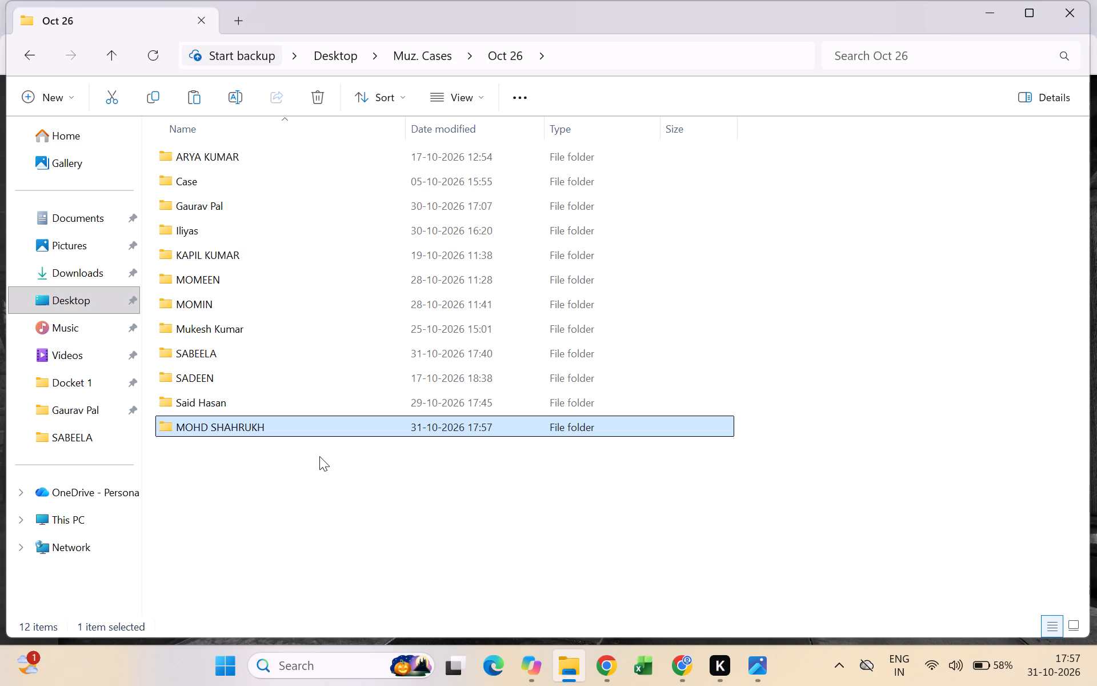
# Open Property Documents - Registered Deed from the copied case's Loan Application folder and examine page 1 and page 2's property description and boundaries.
pyautogui.click(319, 456)
pyautogui.doubleClick(312, 425)
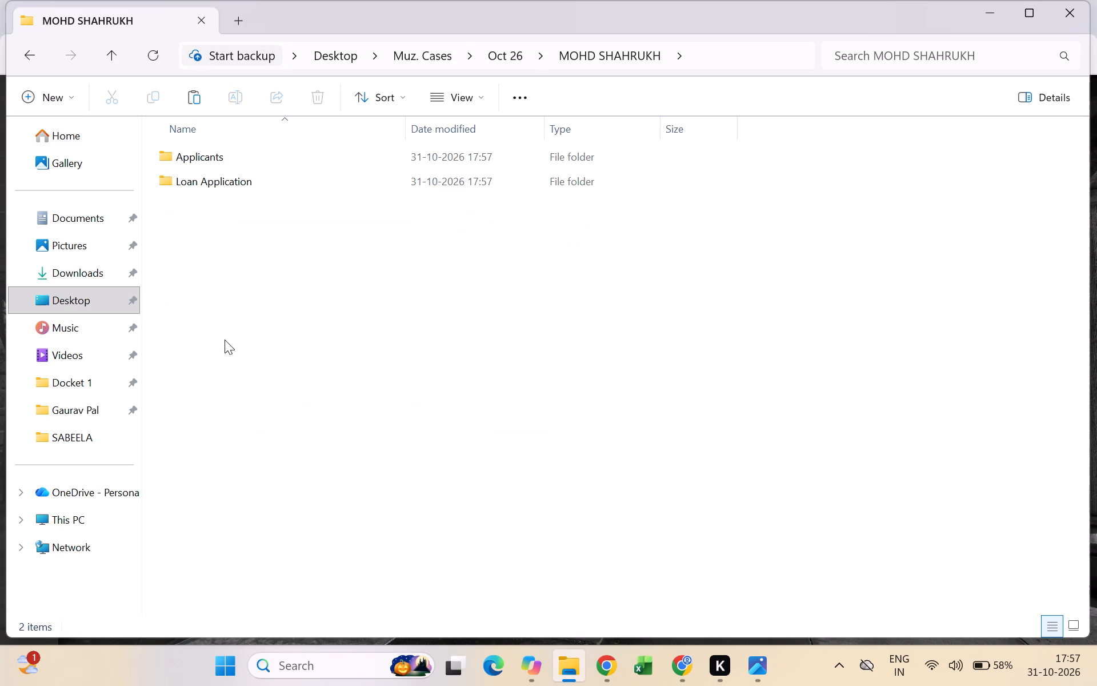
pyautogui.click(321, 181)
pyautogui.doubleClick(321, 181)
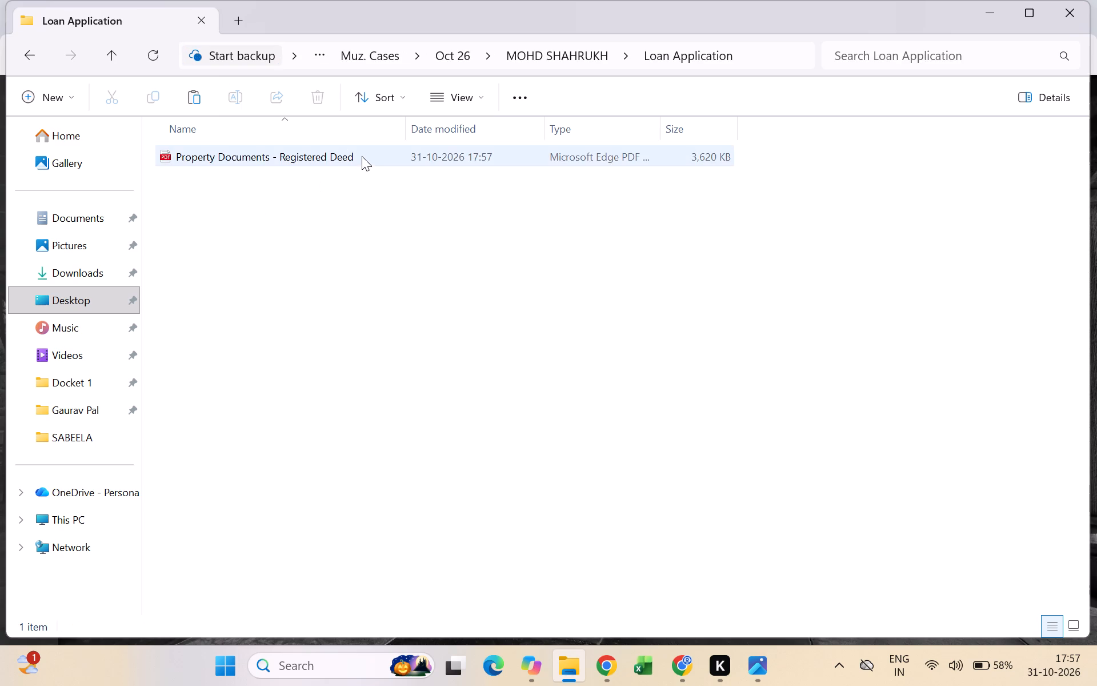
pyautogui.doubleClick(362, 154)
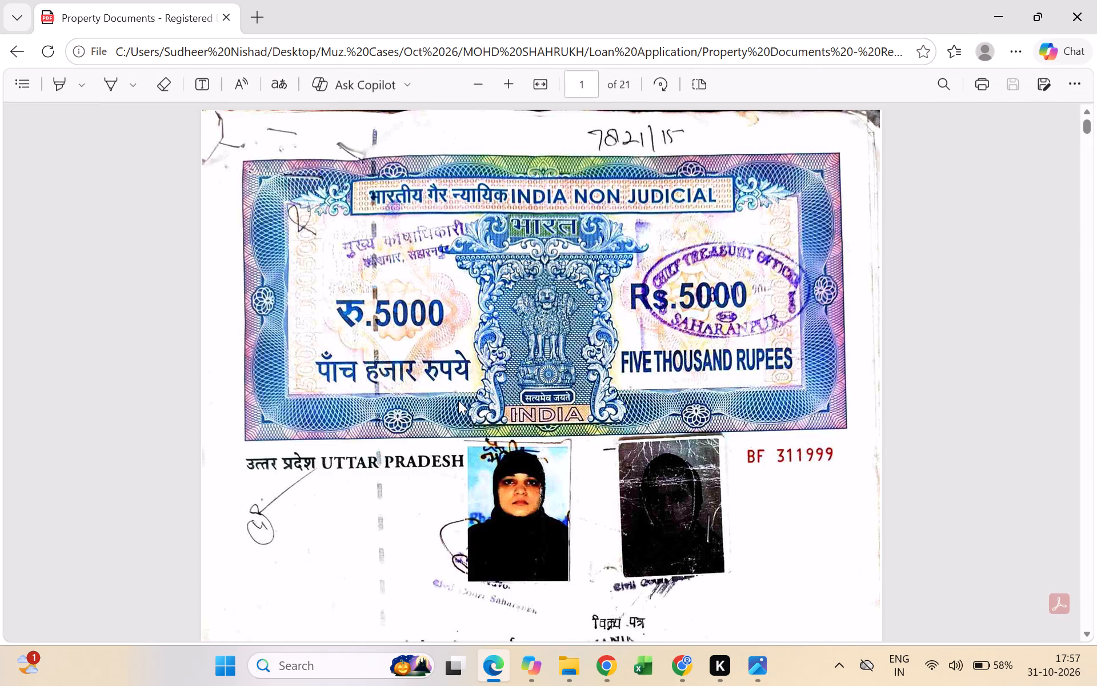
pyautogui.scroll(-4, 600, 488)
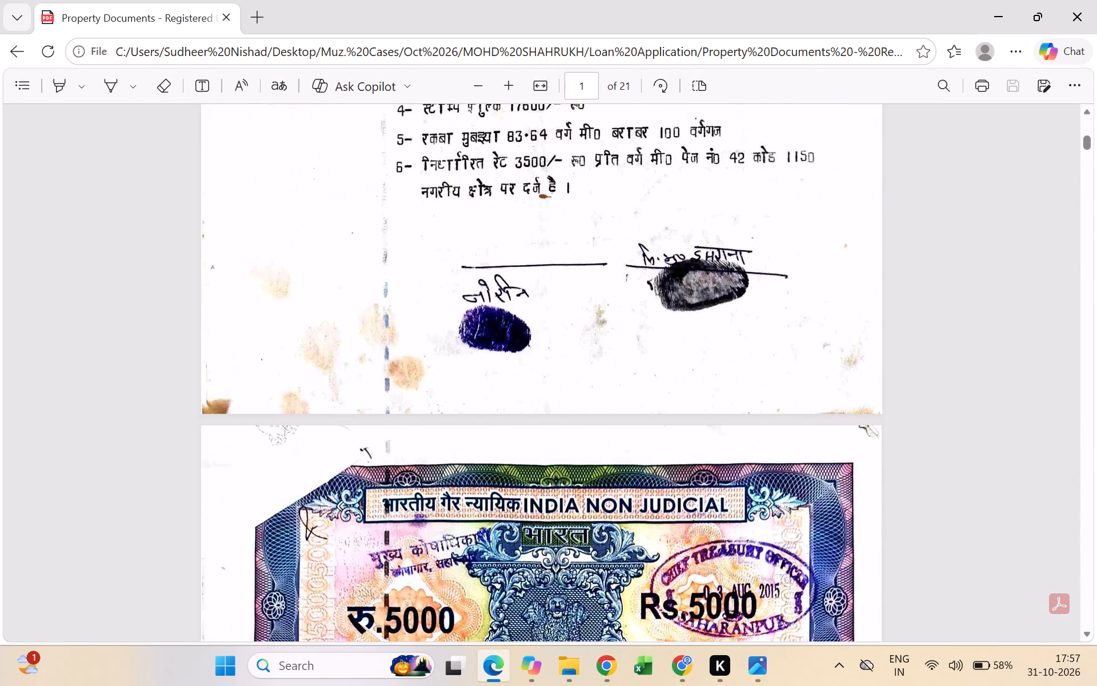
pyautogui.scroll(-1, 584, 522)
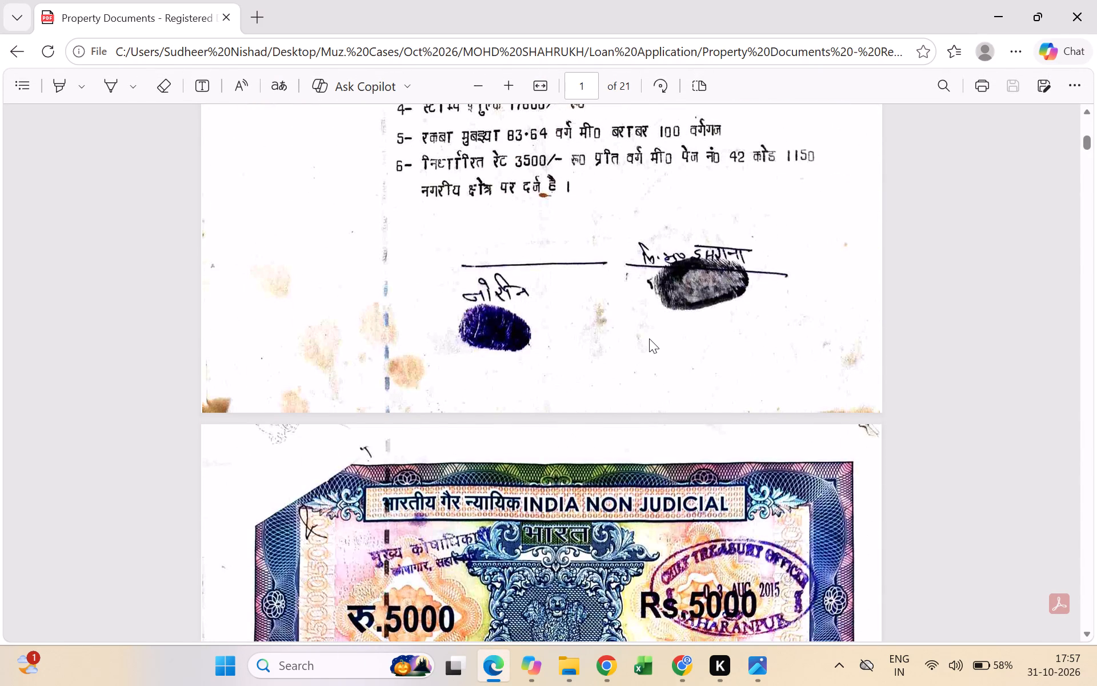
pyautogui.scroll(-1, 677, 461)
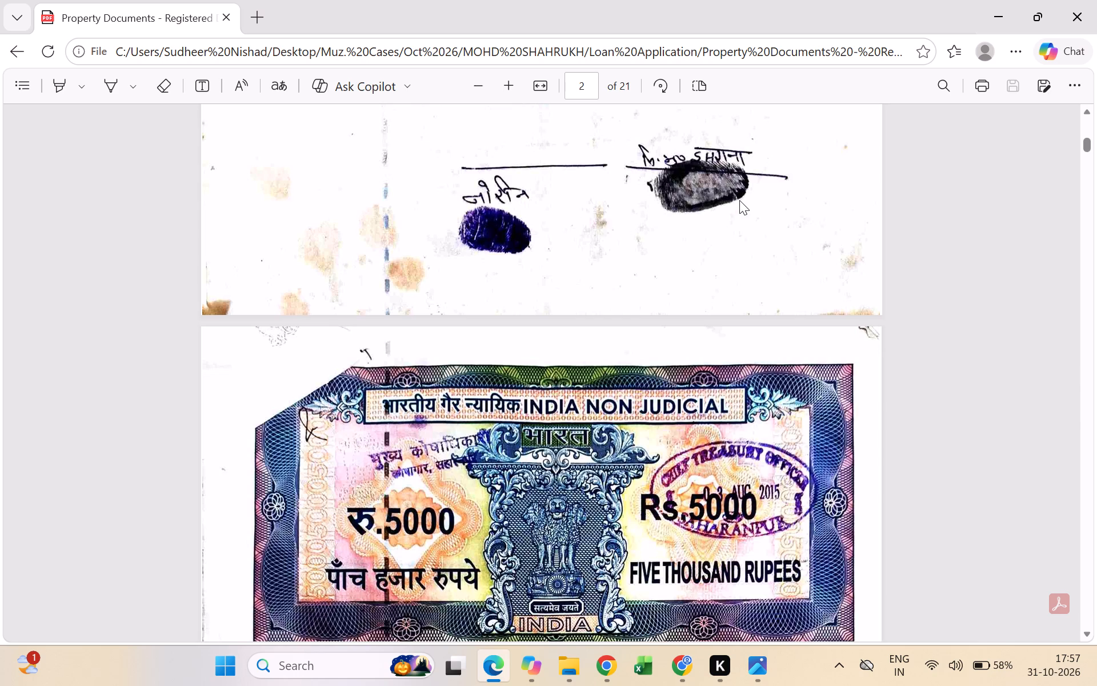
pyautogui.scroll(-4, 651, 401)
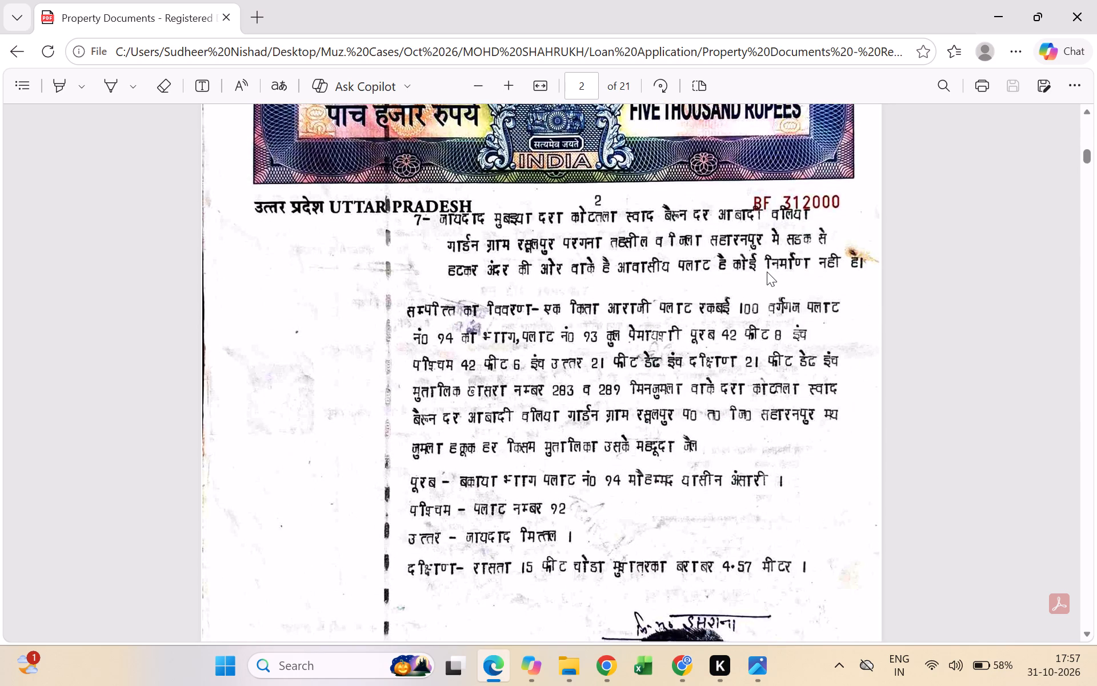
pyautogui.scroll(-1, 602, 356)
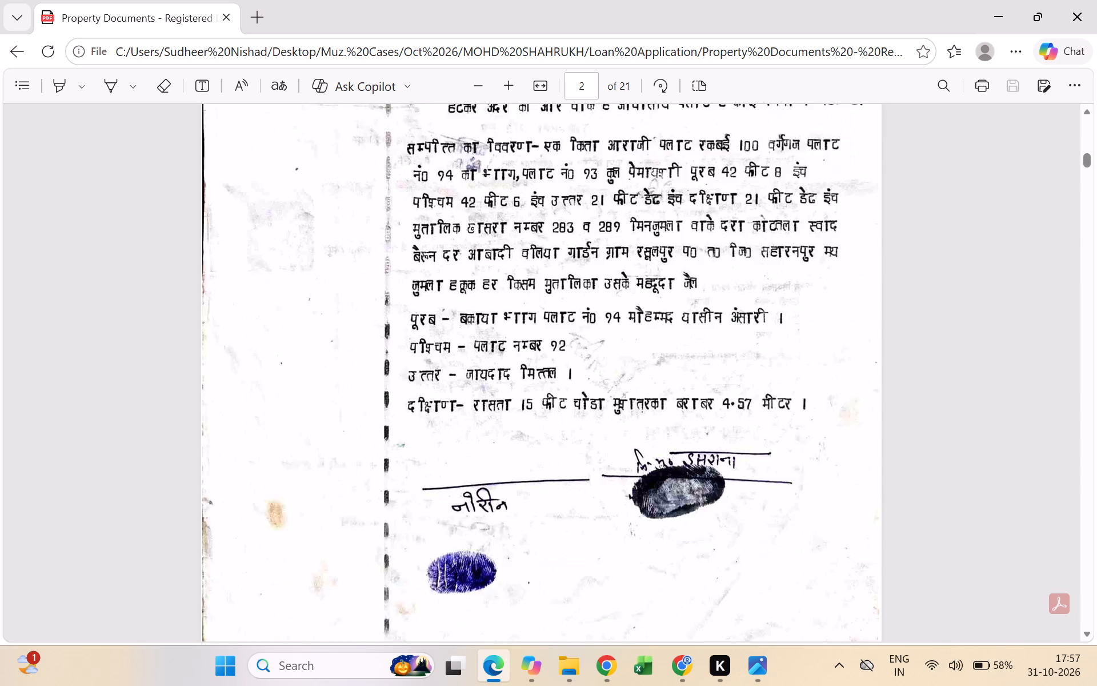
# Examine the registration endorsement on page 3 and the seller, buyer and prior-title recital on page 4 of the deed.
pyautogui.scroll(-7, 602, 356)
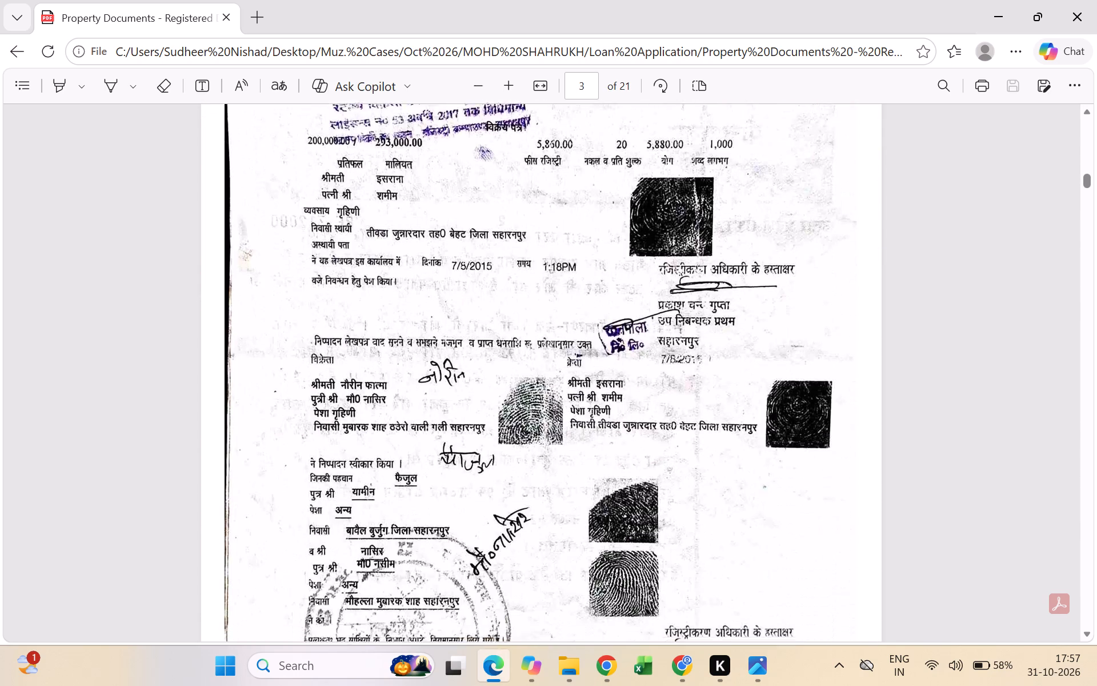
pyautogui.scroll(-7, 602, 356)
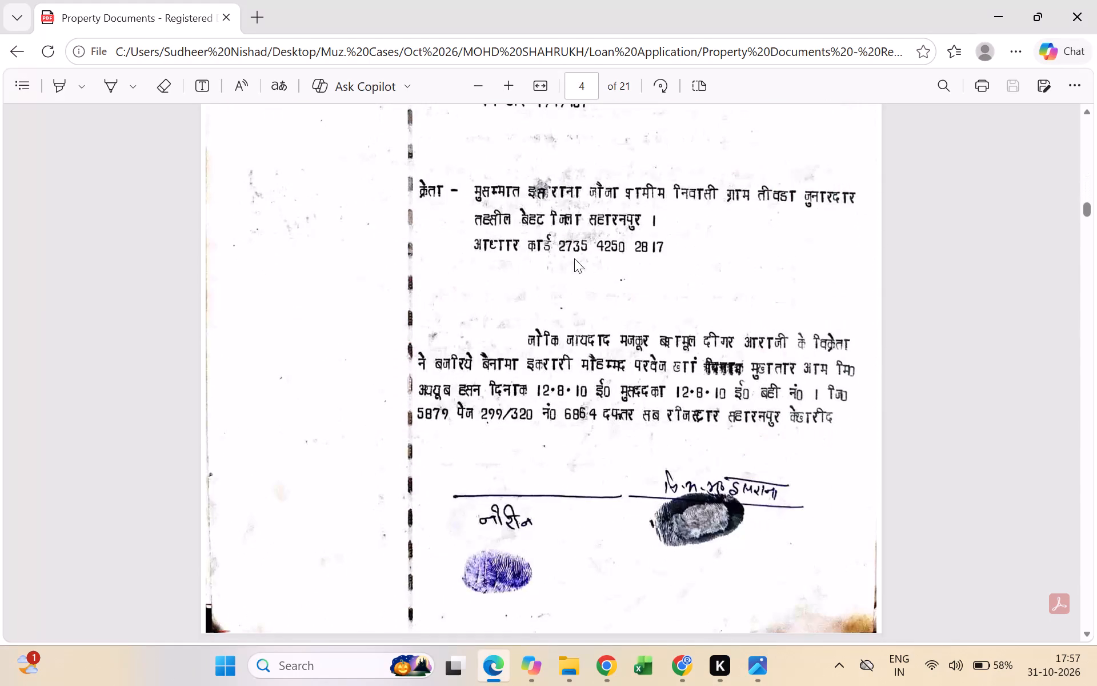
pyautogui.scroll(2, 497, 214)
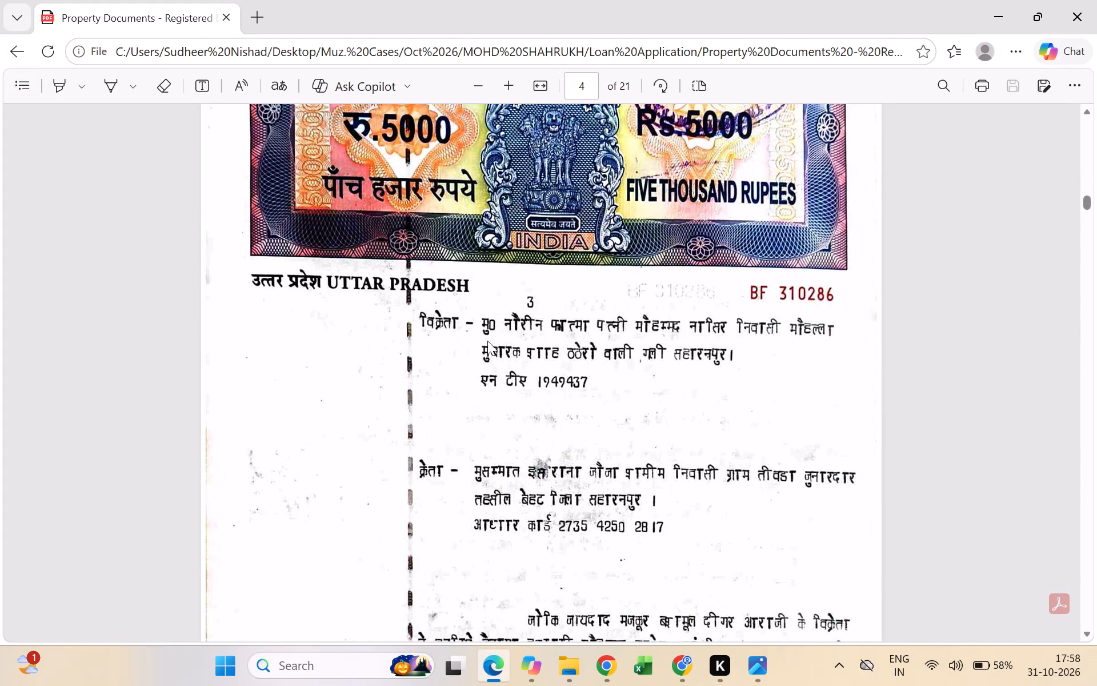
pyautogui.scroll(-2, 636, 475)
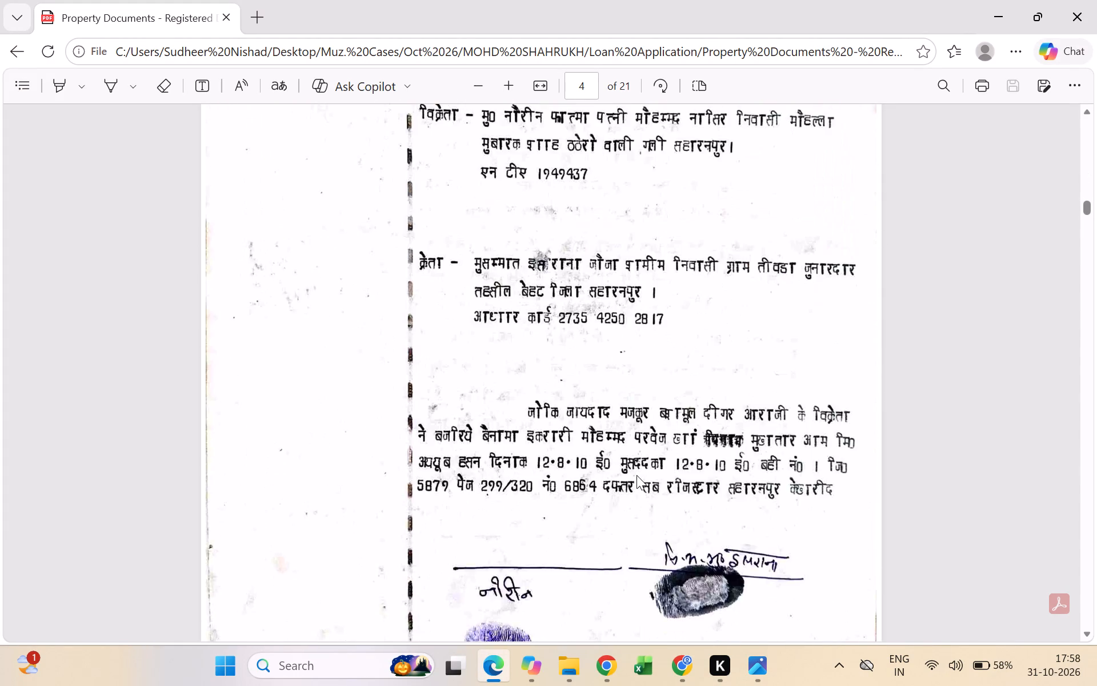
# Read the sale consideration, possession and indemnity terms on pages 6 to 8 of the deed, including the buyer's registration particulars.
pyautogui.scroll(-1, 636, 475)
pyautogui.scroll(-12, 654, 348)
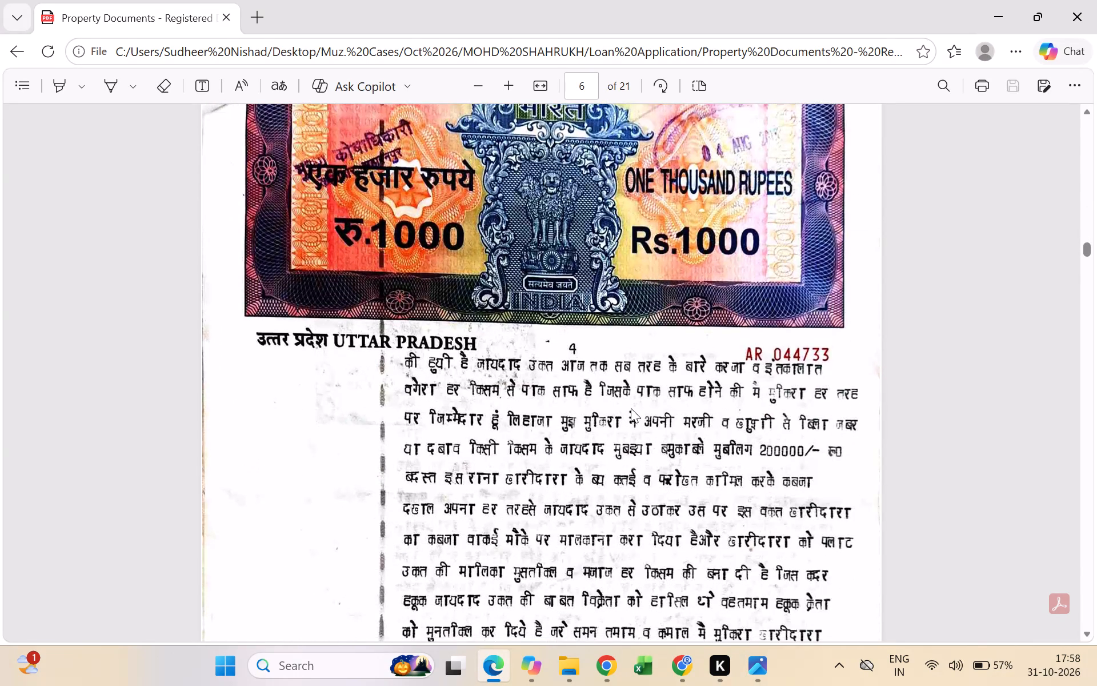
pyautogui.scroll(-1, 631, 408)
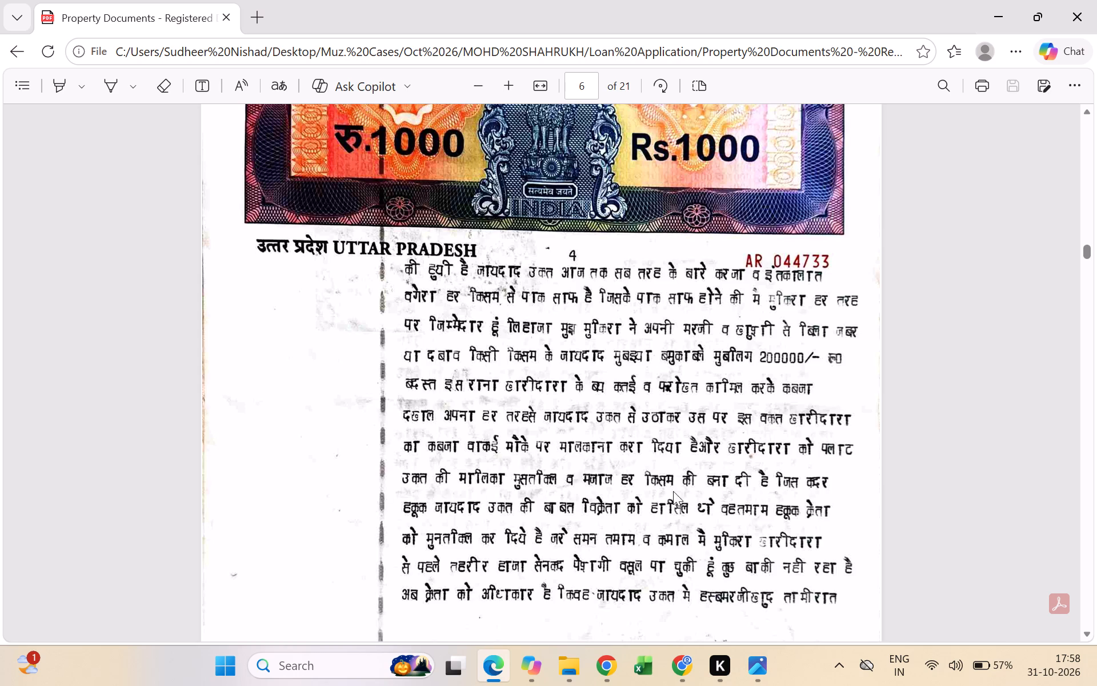
pyautogui.scroll(-2, 628, 506)
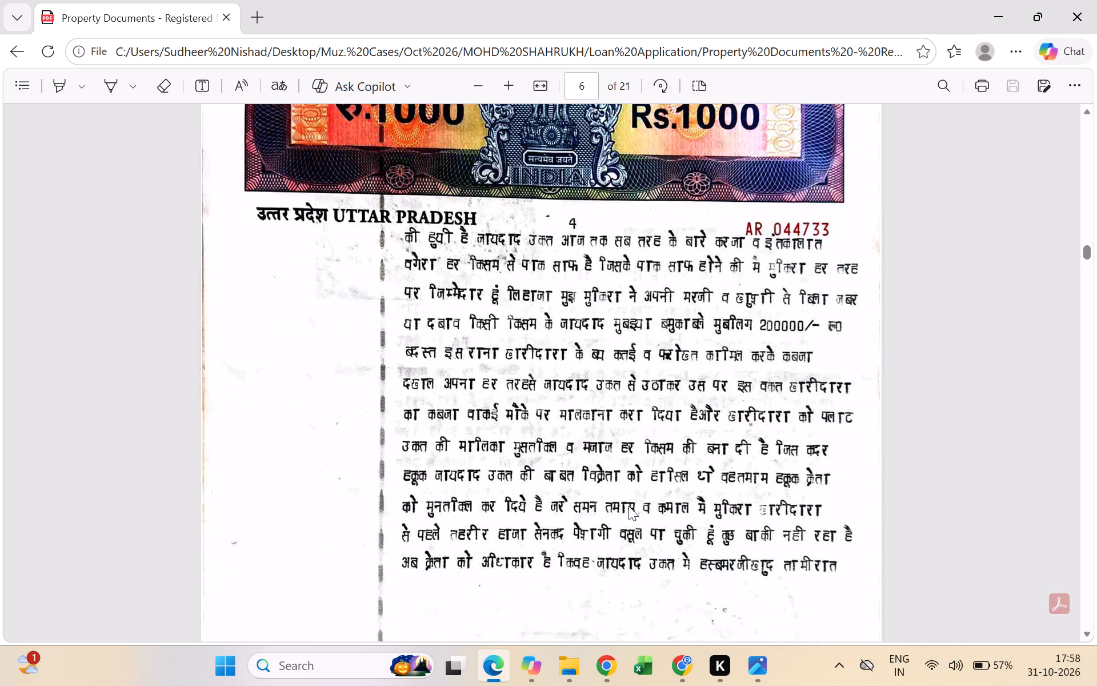
pyautogui.scroll(-4, 628, 506)
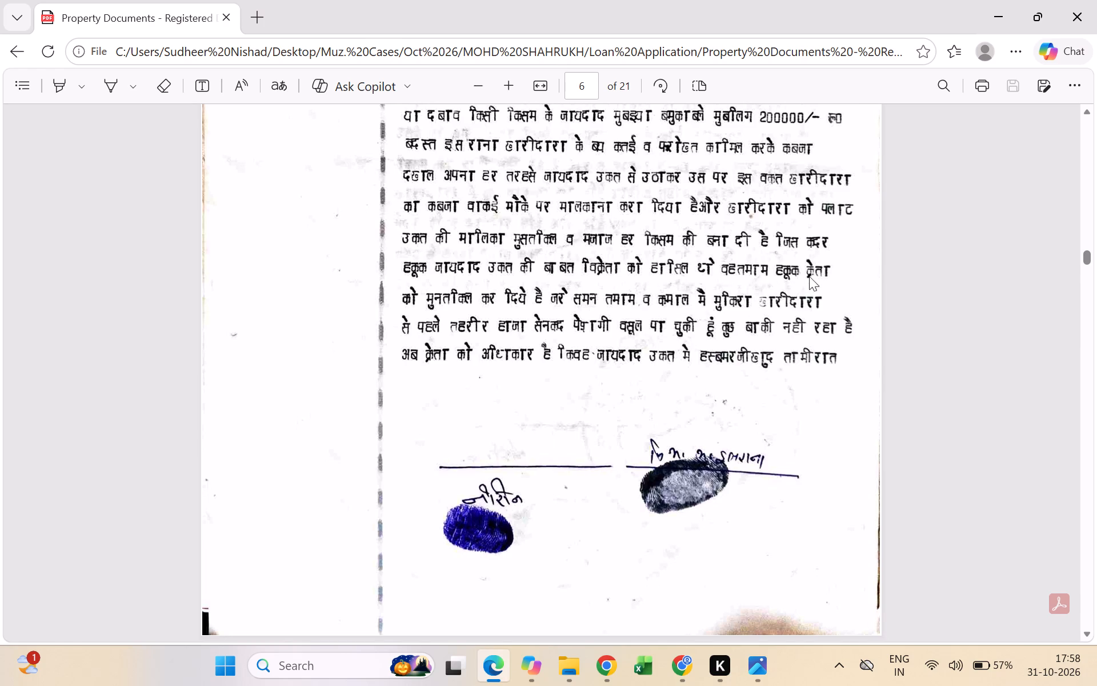
pyautogui.scroll(-7, 654, 476)
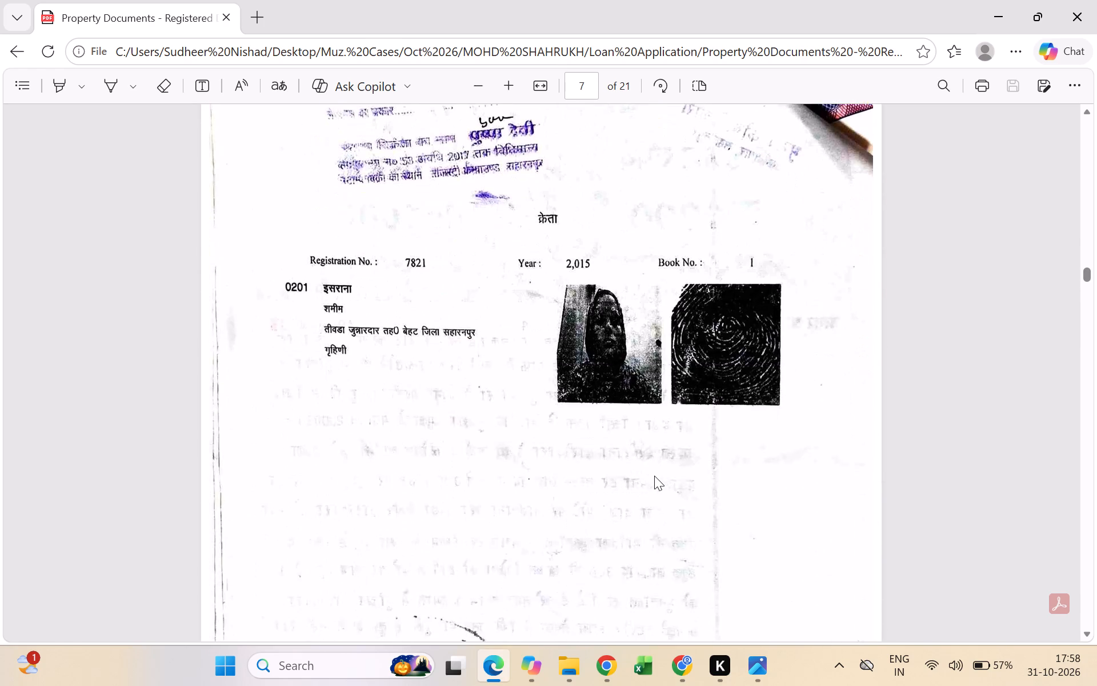
pyautogui.scroll(-7, 654, 476)
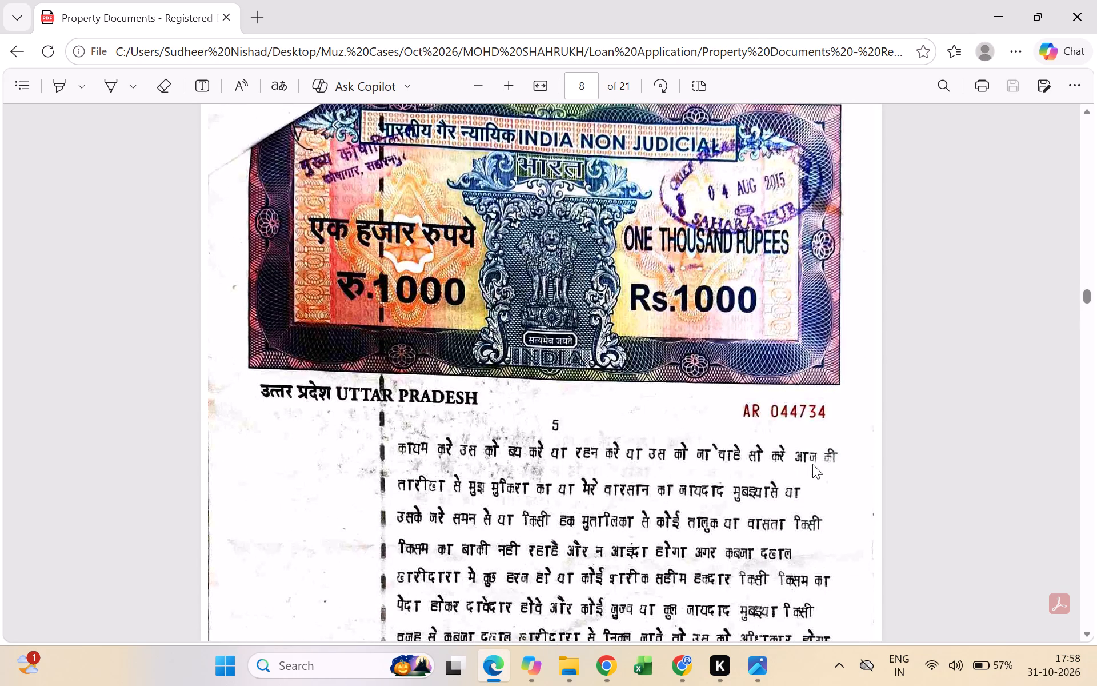
pyautogui.scroll(-1, 514, 504)
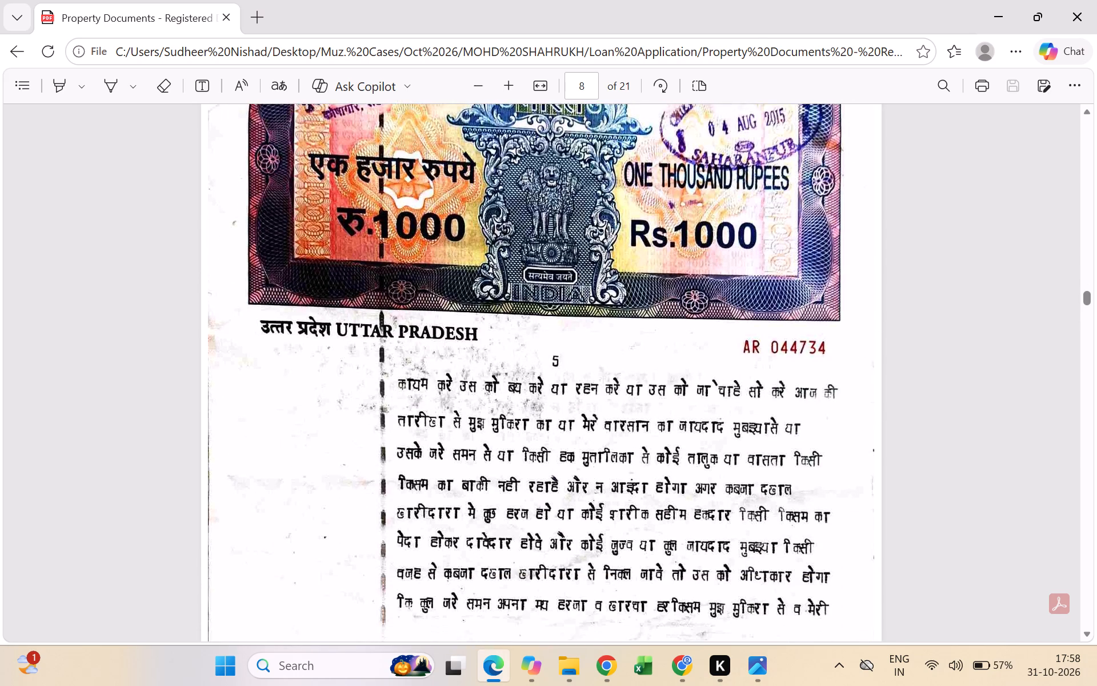
pyautogui.scroll(-1, 514, 504)
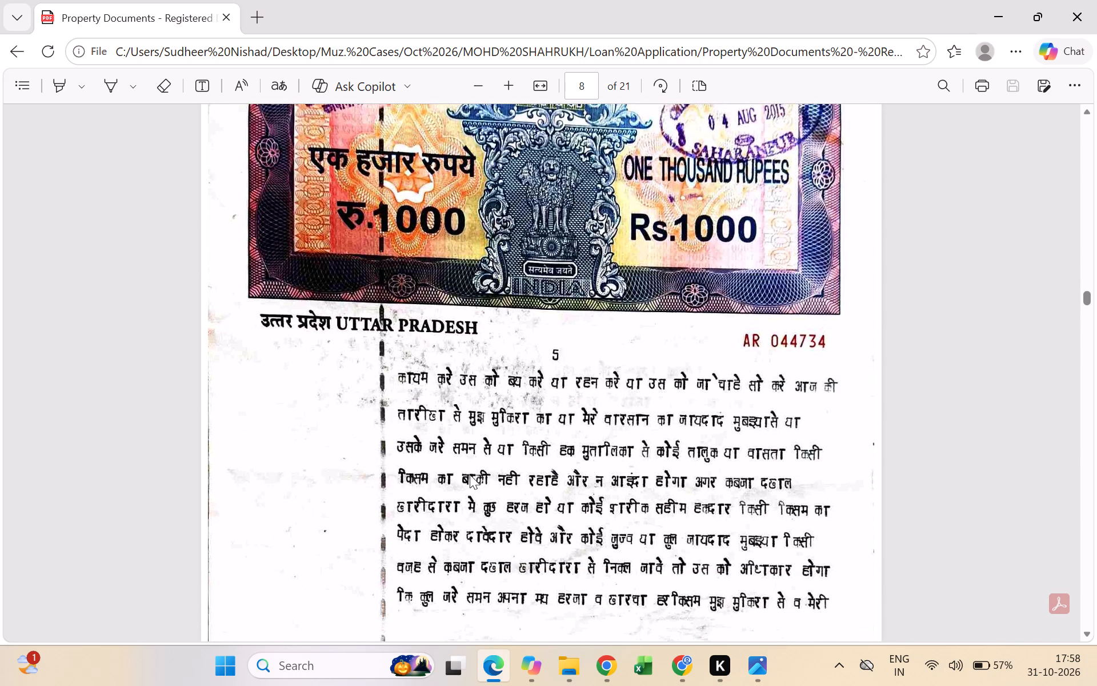
pyautogui.scroll(-1, 412, 469)
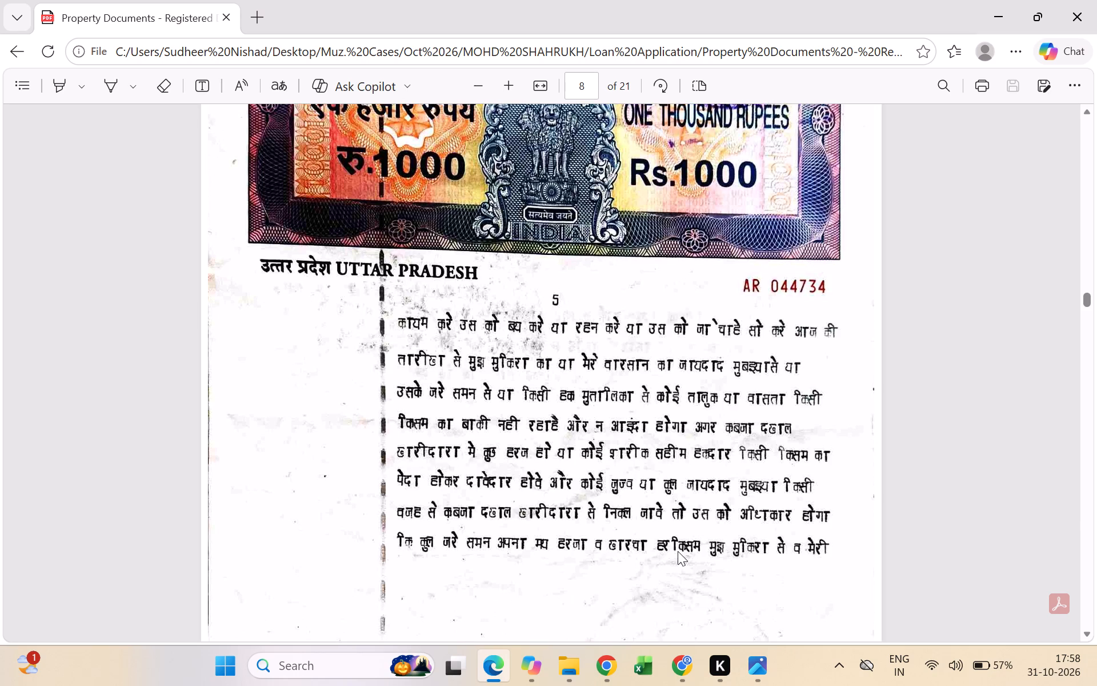
pyautogui.scroll(-5, 678, 551)
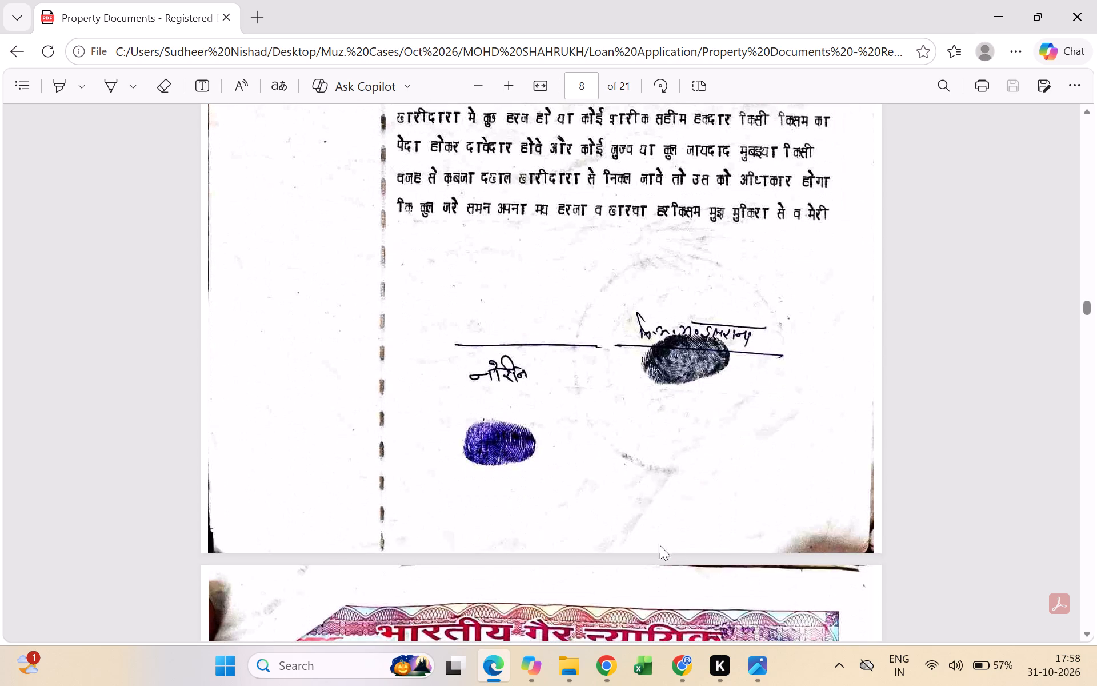
# Review the deed's closing clause on page 9 and the correction note, witnesses and execution date on page 10.
pyautogui.scroll(2, 630, 450)
pyautogui.scroll(-2, 630, 450)
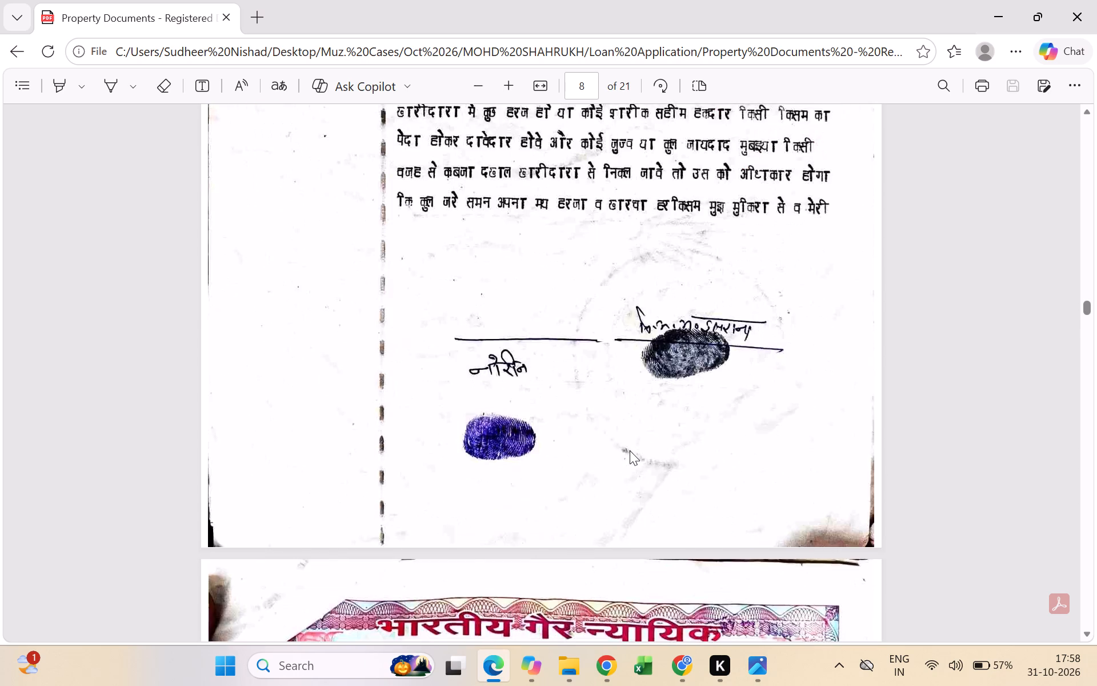
pyautogui.scroll(-2, 630, 450)
pyautogui.scroll(1, 630, 450)
pyautogui.scroll(-6, 630, 450)
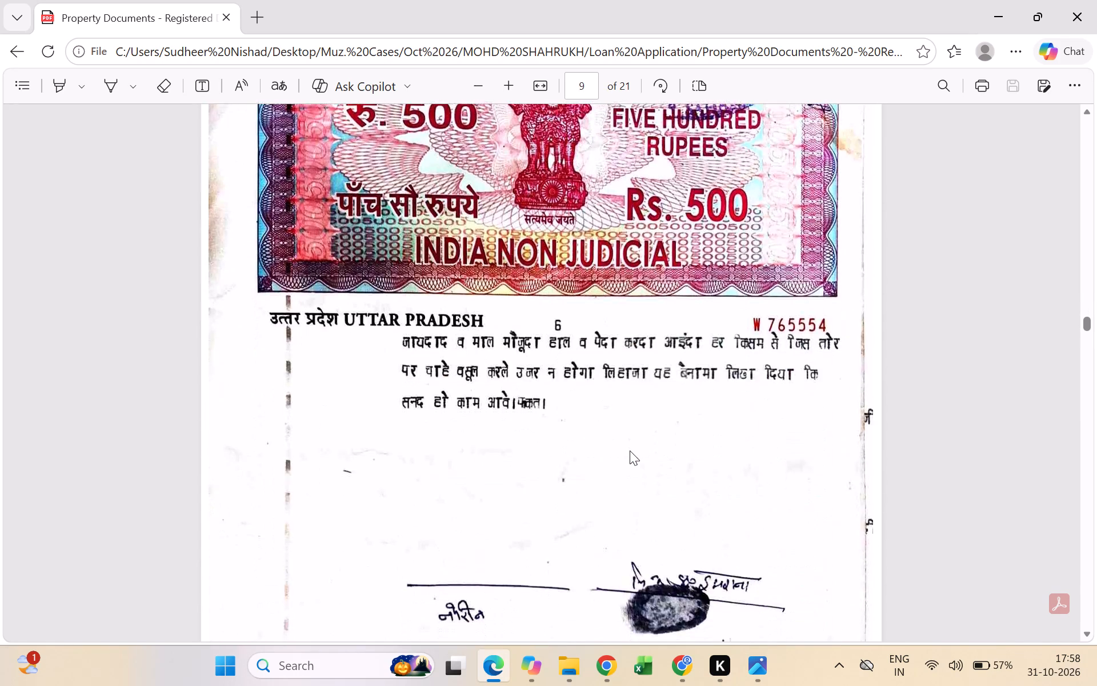
pyautogui.scroll(-1, 630, 450)
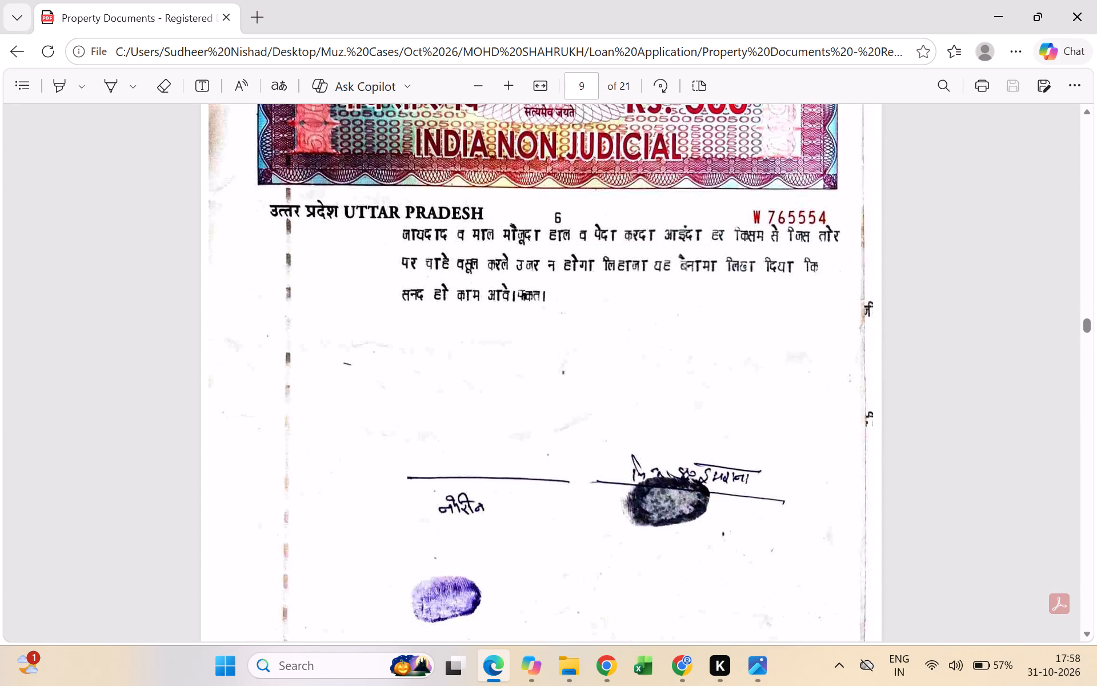
pyautogui.scroll(-4, 724, 396)
pyautogui.scroll(-5, 538, 491)
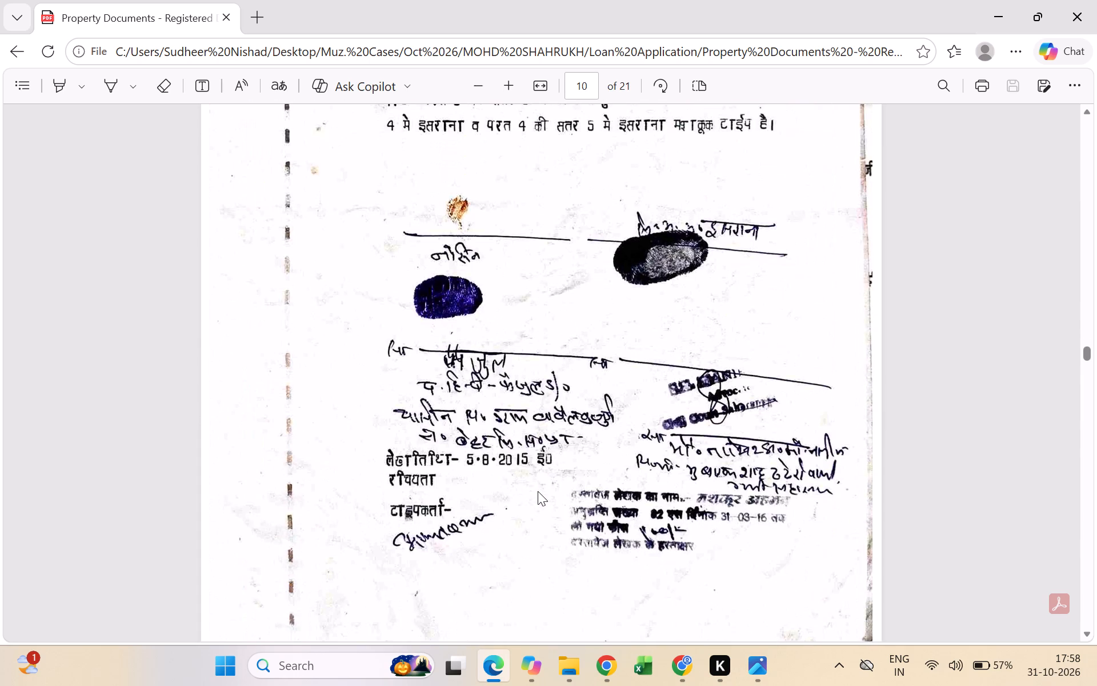
pyautogui.scroll(2, 564, 396)
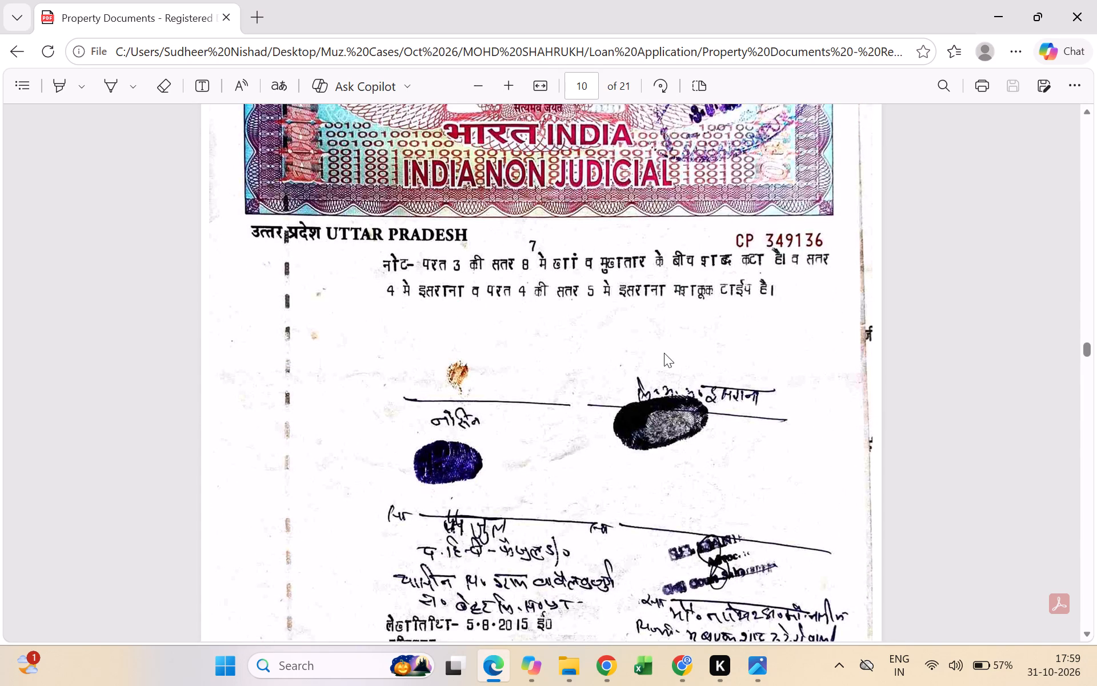
pyautogui.scroll(-2, 610, 434)
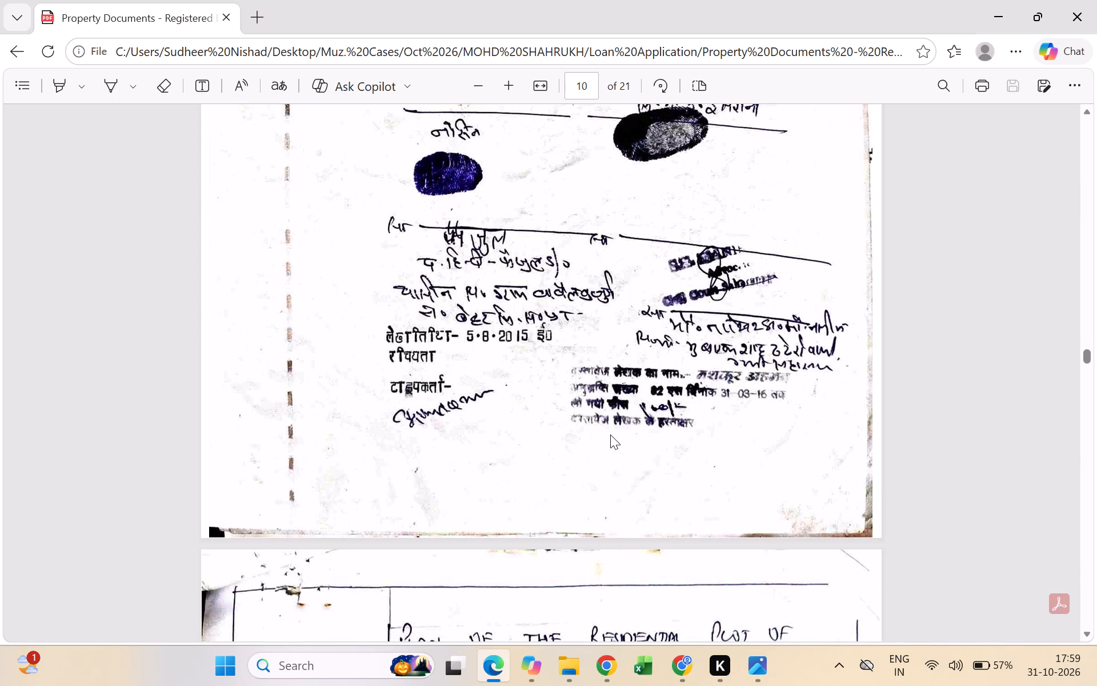
# Examine the residential plot's site plan on page 11 and the prior sale deed's particulars from page 12 onward.
pyautogui.scroll(-3, 527, 389)
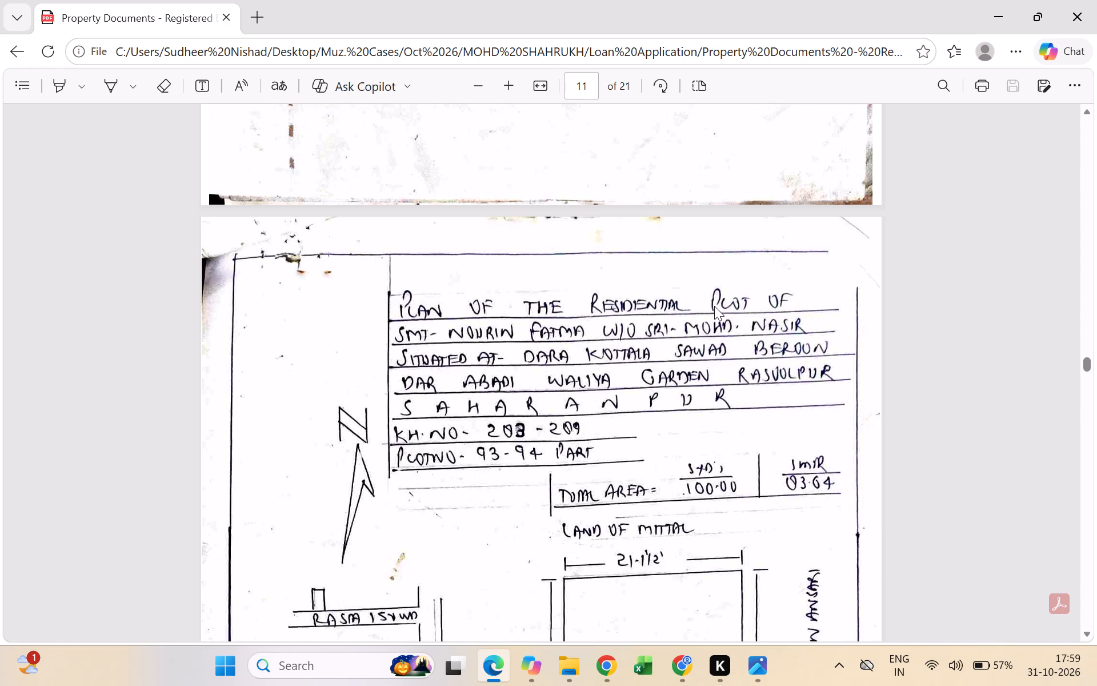
pyautogui.scroll(-1, 630, 417)
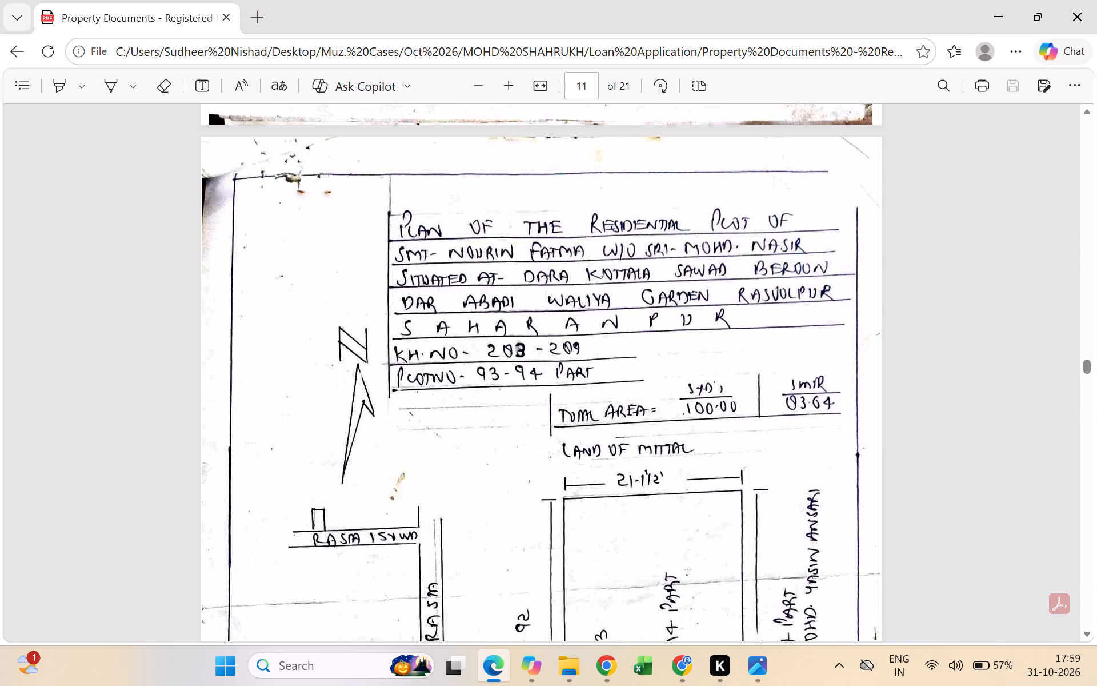
pyautogui.scroll(-3, 635, 478)
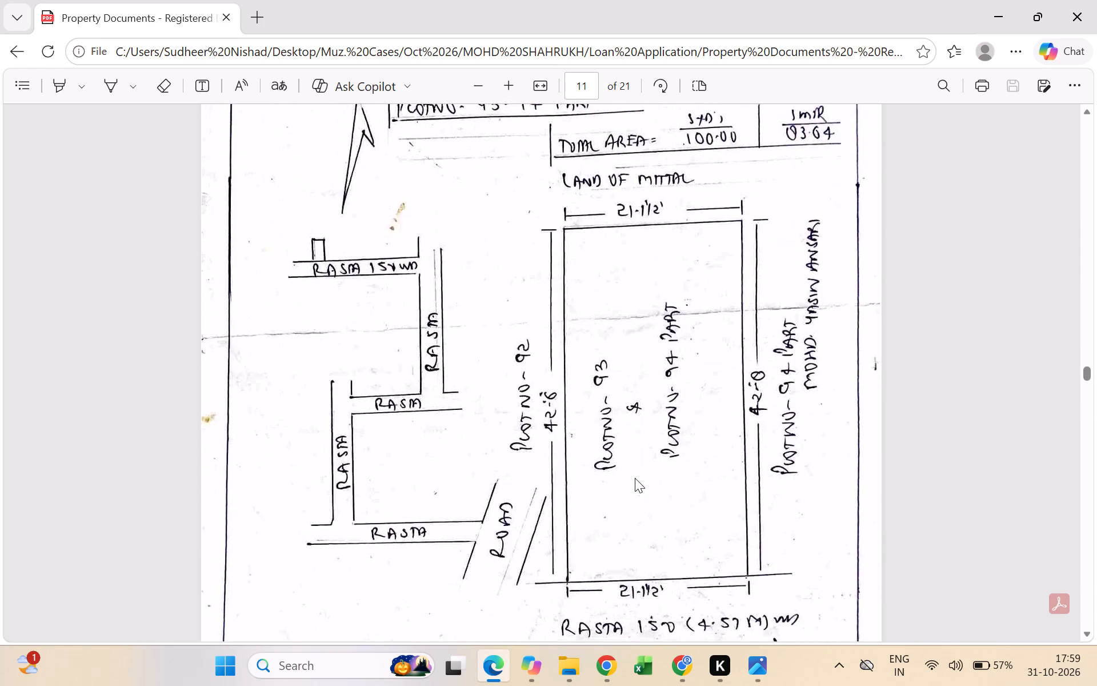
pyautogui.scroll(-5, 635, 478)
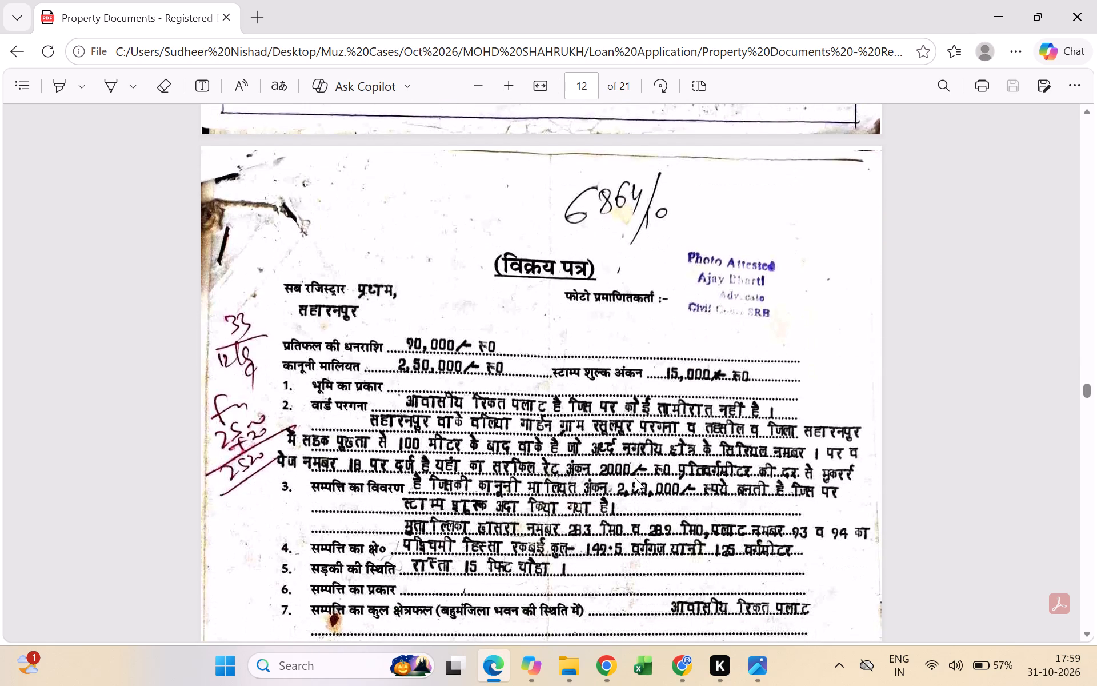
pyautogui.scroll(-1, 535, 401)
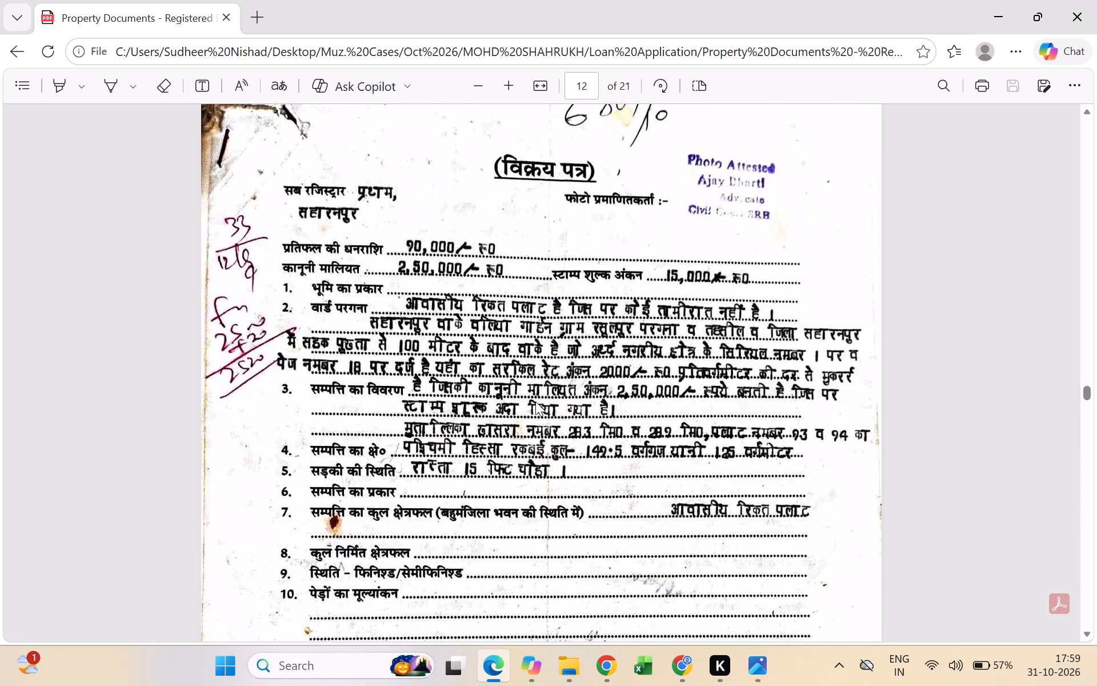
pyautogui.scroll(-10, 486, 457)
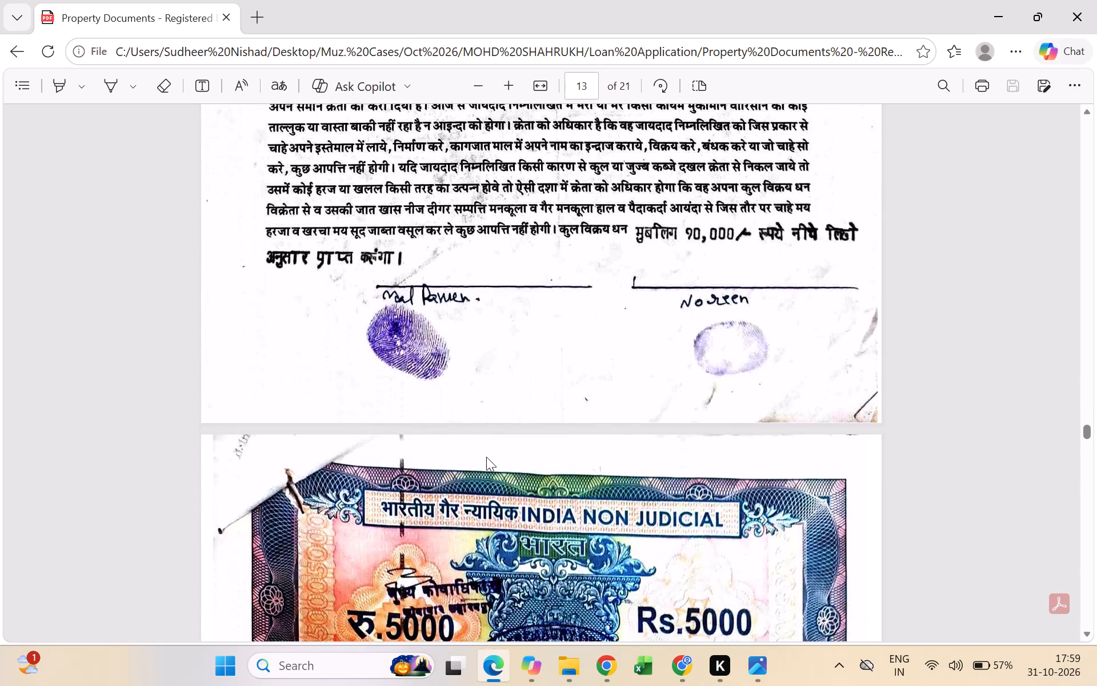
pyautogui.scroll(-12, 486, 457)
pyautogui.scroll(-10, 486, 457)
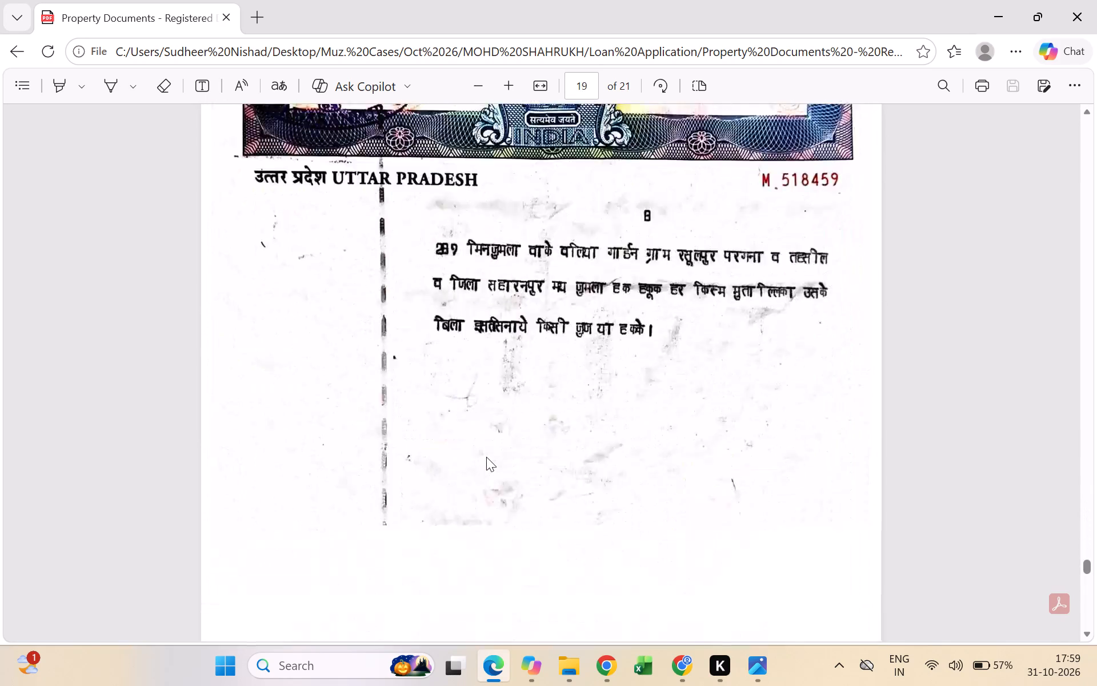
# Examine the prior sale deed's registration endorsement on page 20 and its plot area, dimensions and khasra details on pages 18 and 19.
pyautogui.scroll(-20, 486, 457)
pyautogui.scroll(3, 486, 457)
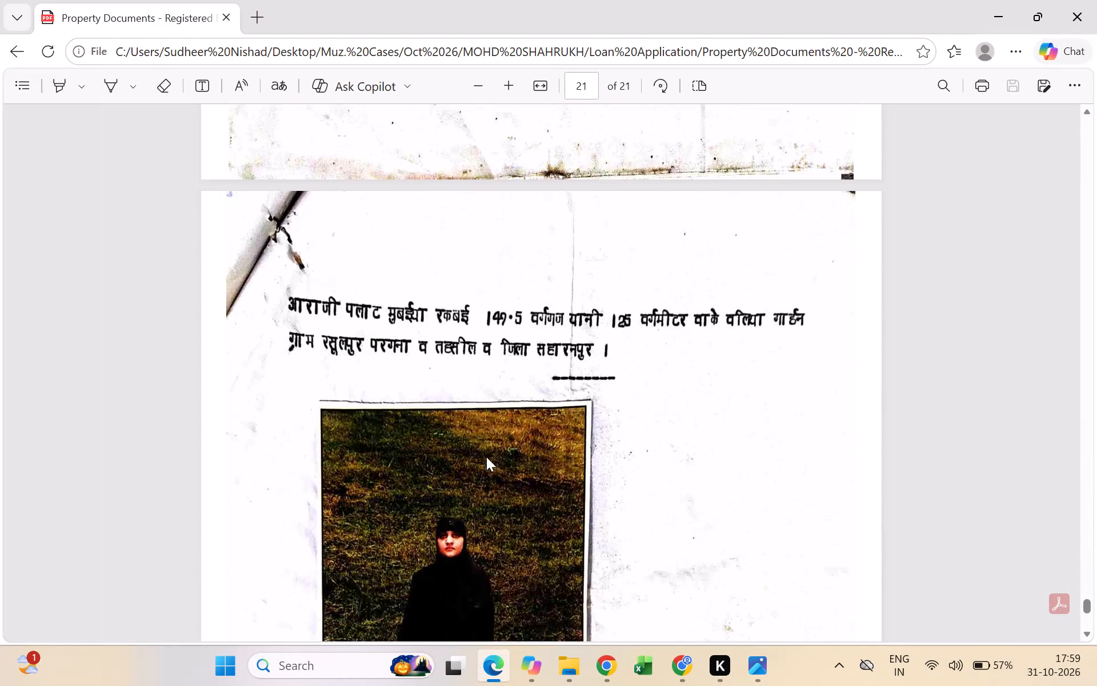
pyautogui.scroll(1, 486, 457)
pyautogui.scroll(1, 548, 428)
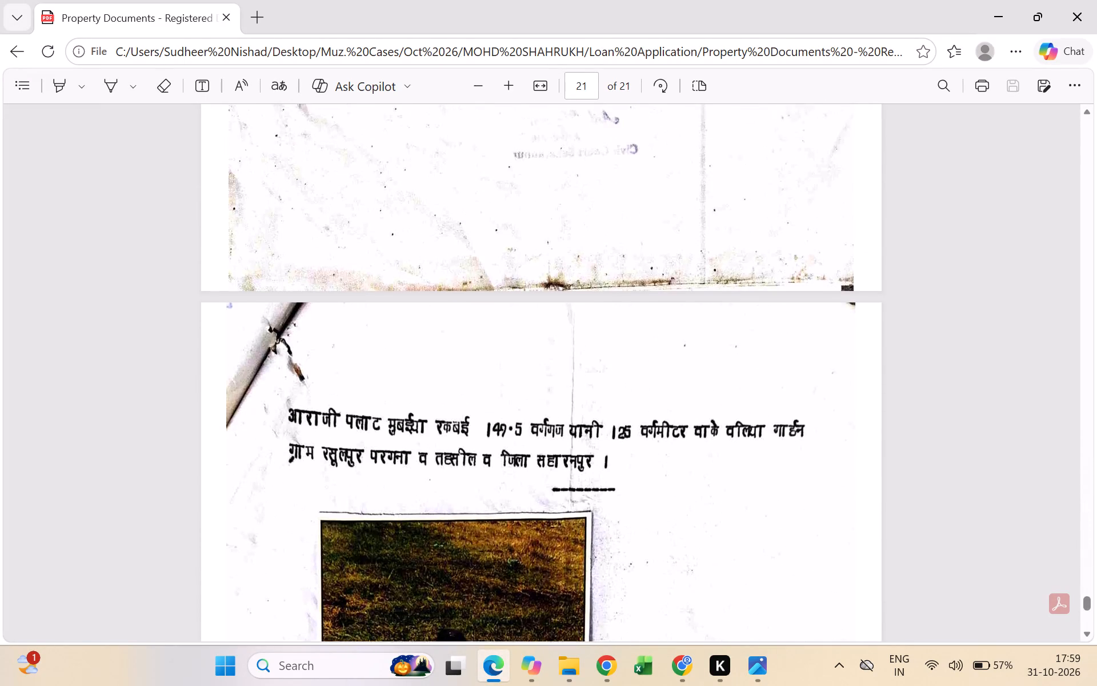
pyautogui.scroll(4, 548, 428)
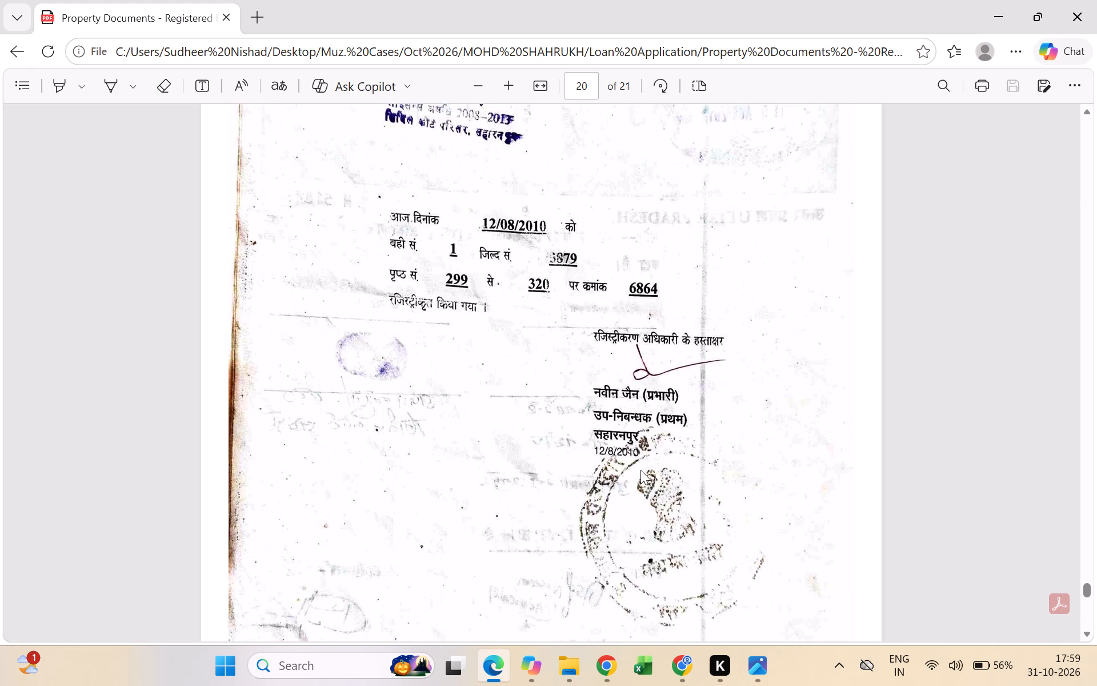
pyautogui.scroll(4, 530, 352)
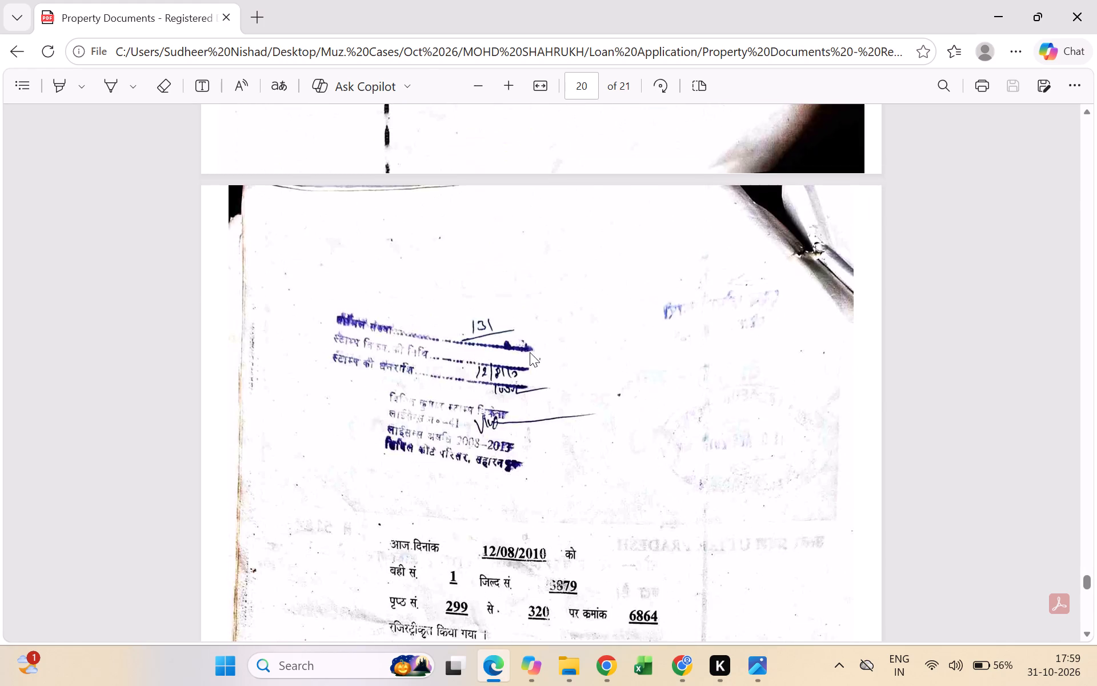
pyautogui.scroll(4, 530, 352)
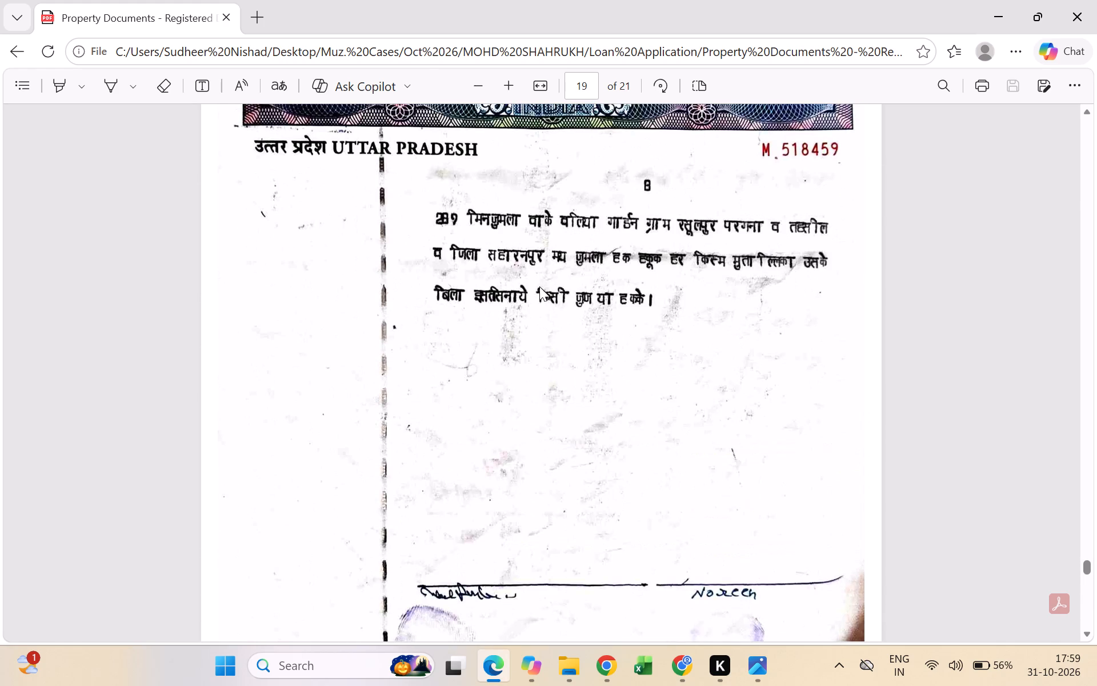
pyautogui.scroll(2, 704, 260)
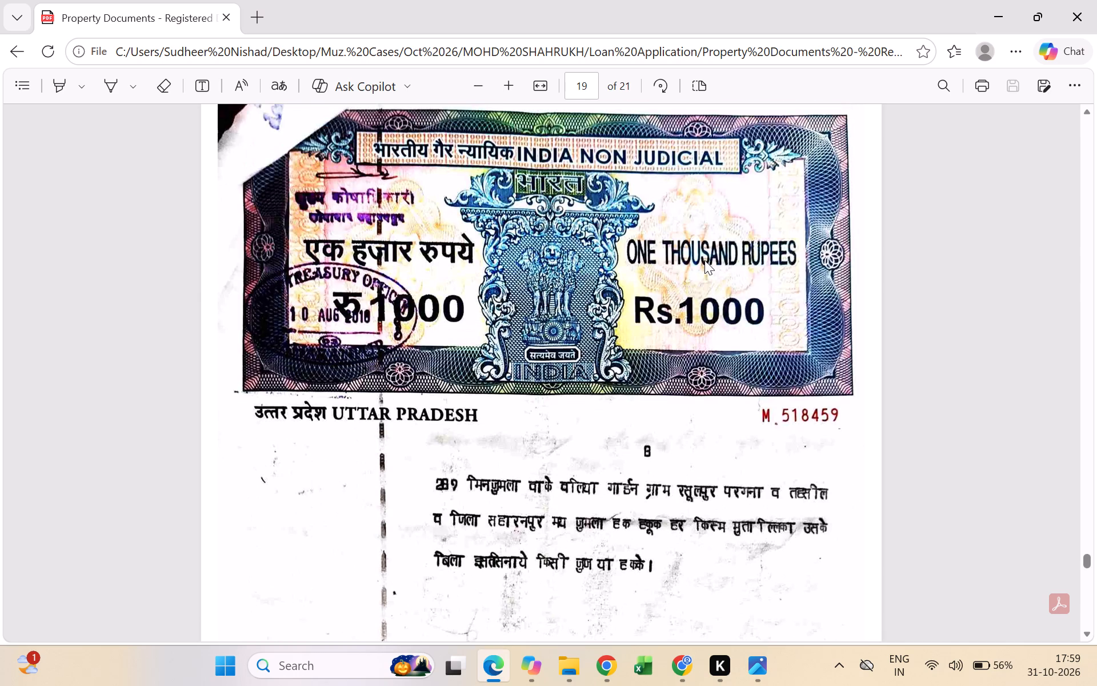
pyautogui.scroll(6, 704, 260)
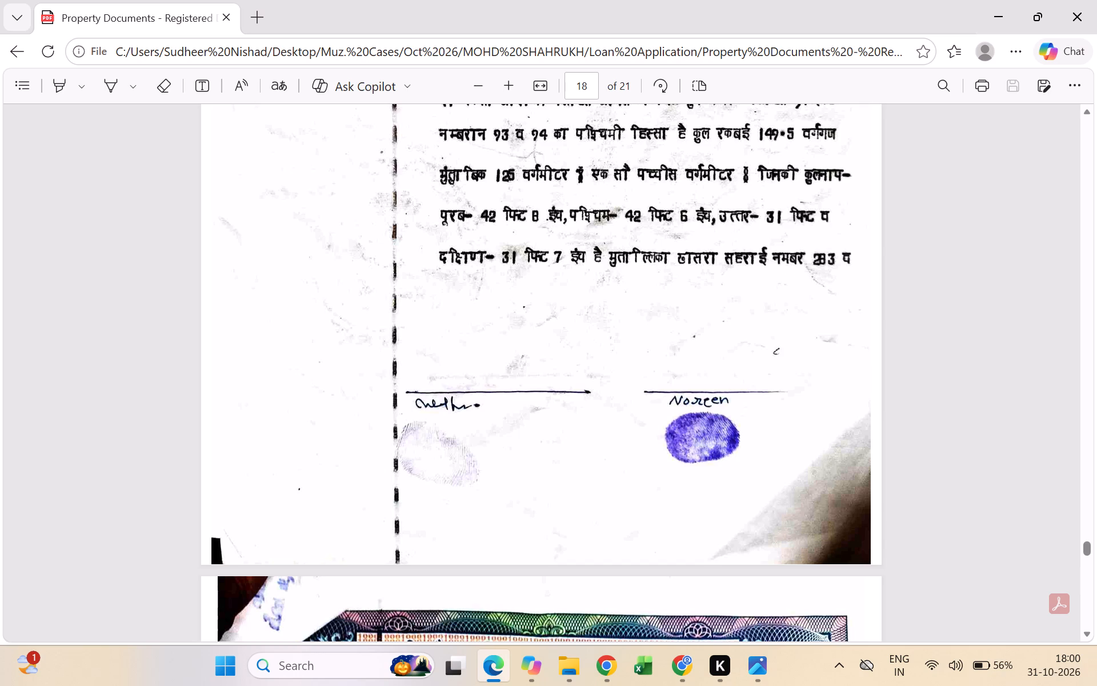
pyautogui.scroll(-5, 796, 400)
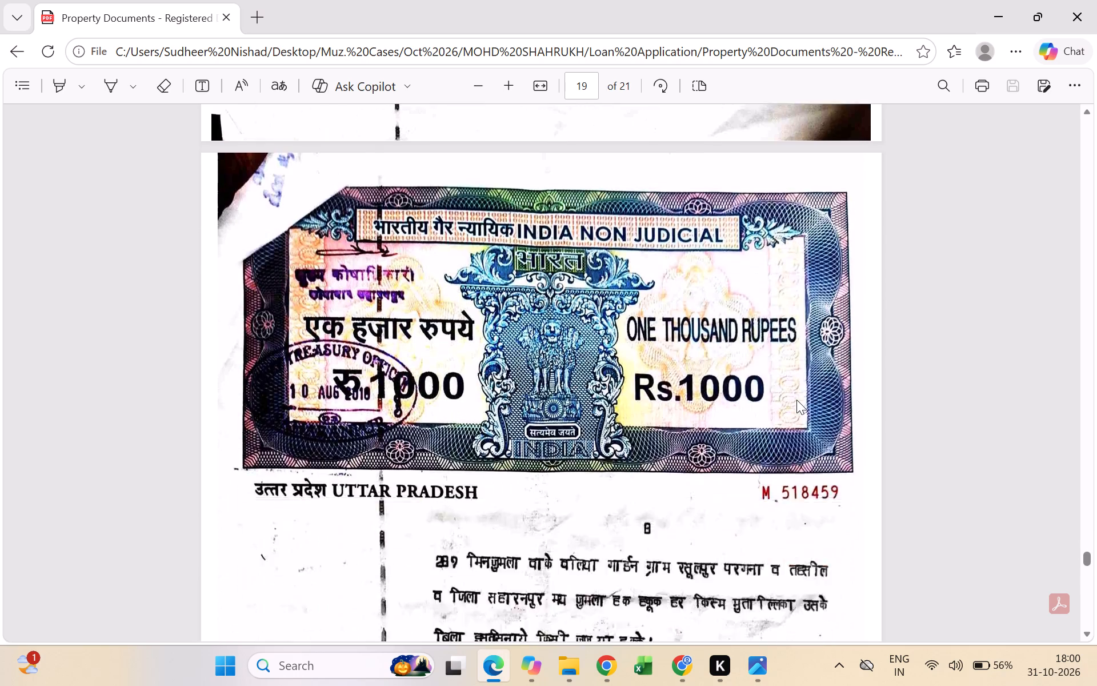
pyautogui.scroll(-2, 796, 400)
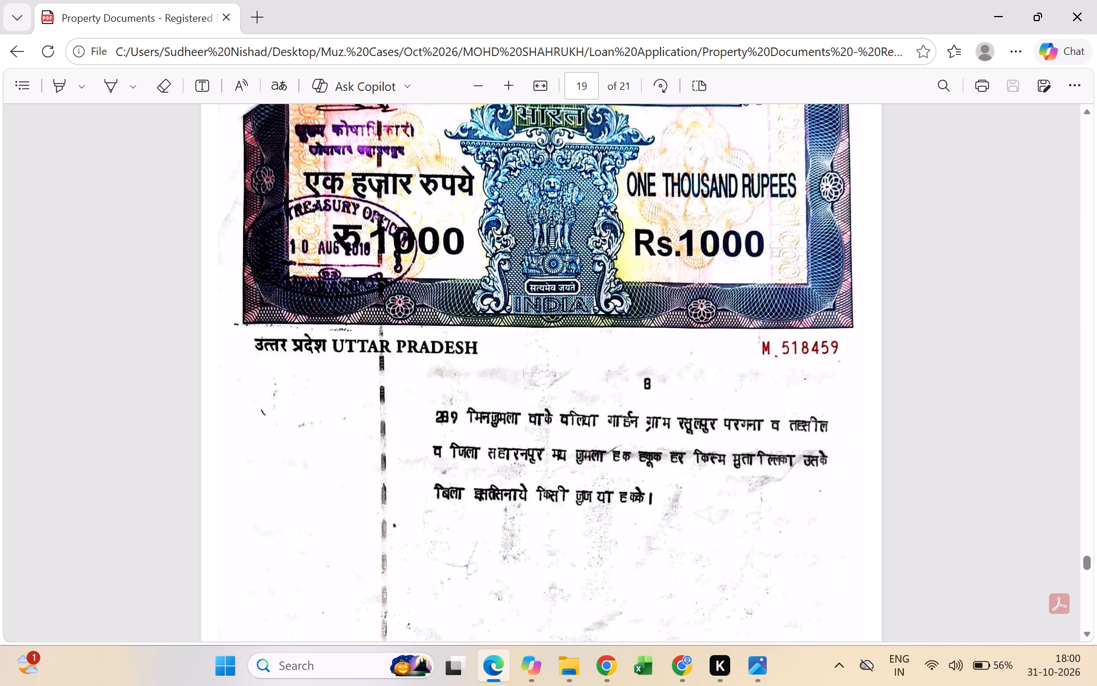
pyautogui.scroll(1, 618, 418)
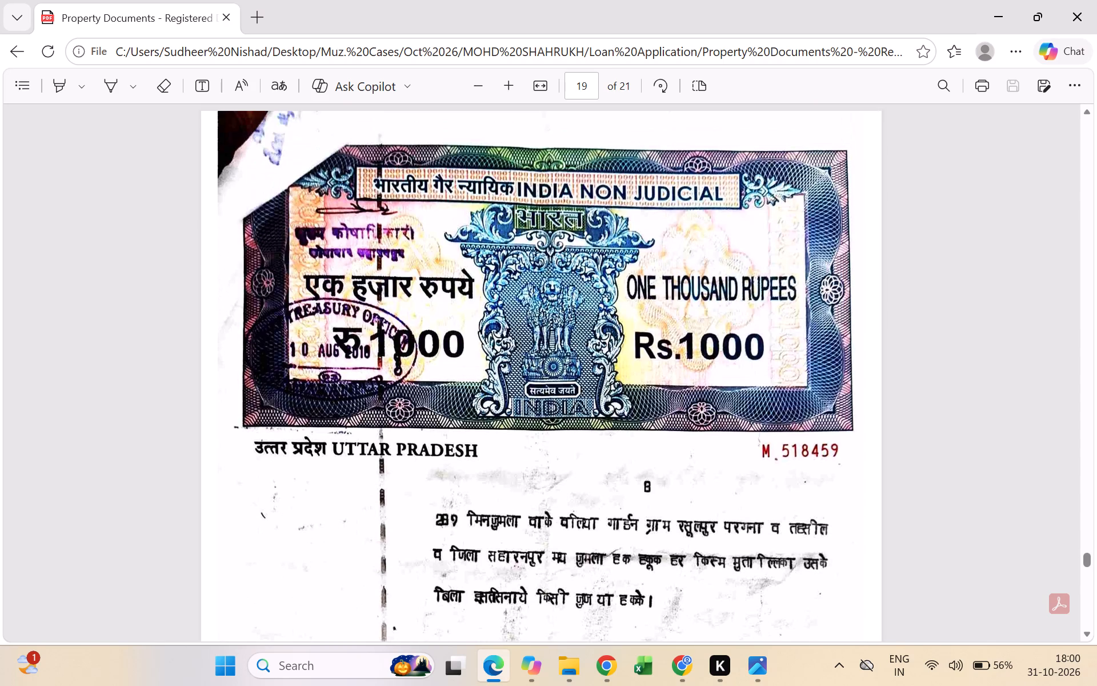
pyautogui.scroll(5, 618, 418)
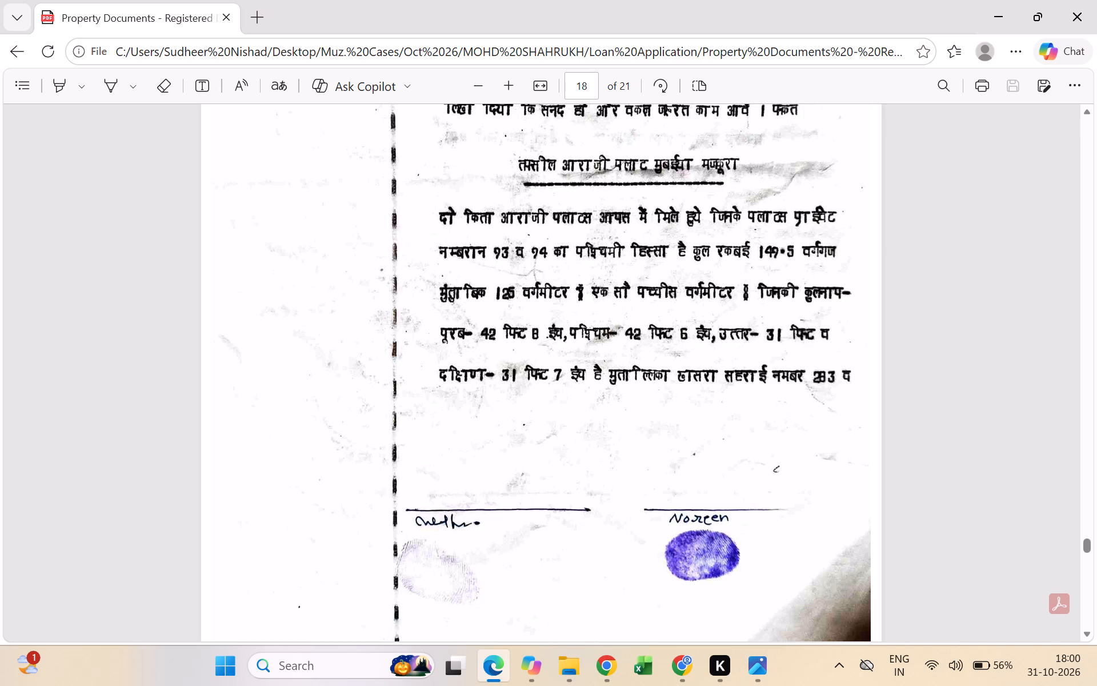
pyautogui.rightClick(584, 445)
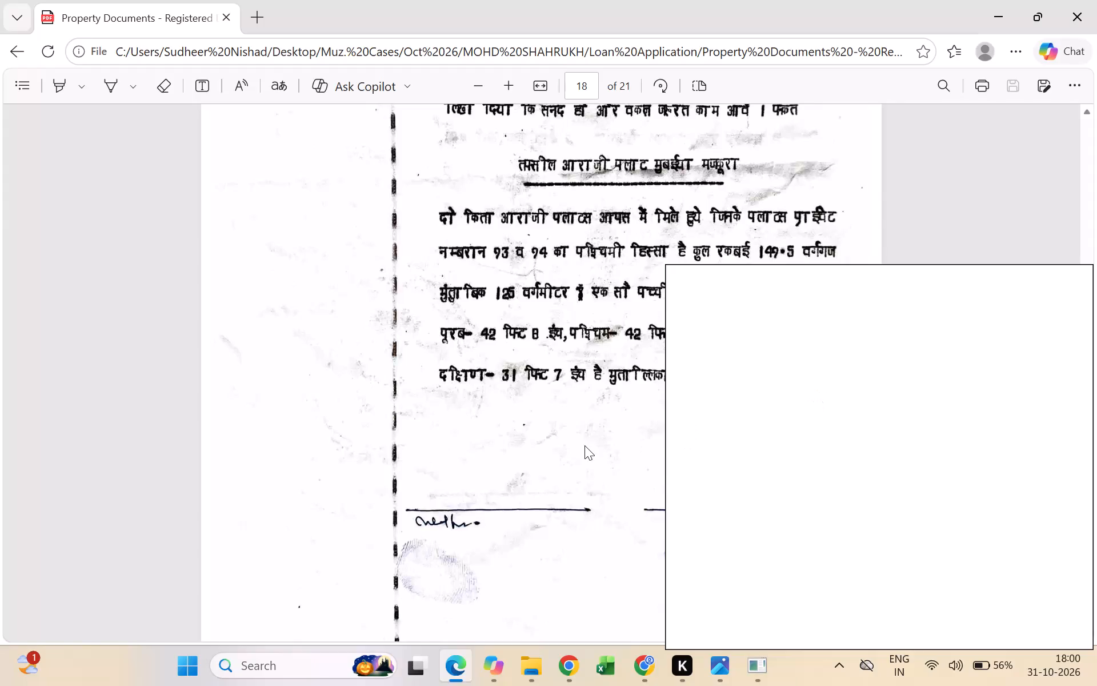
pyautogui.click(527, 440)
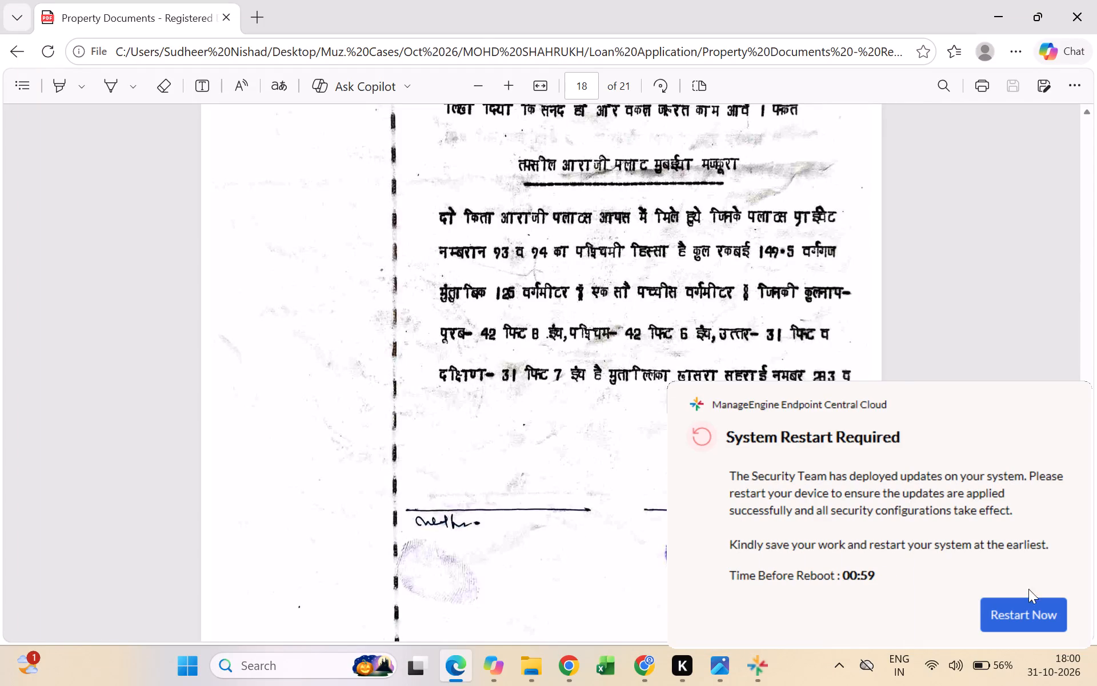